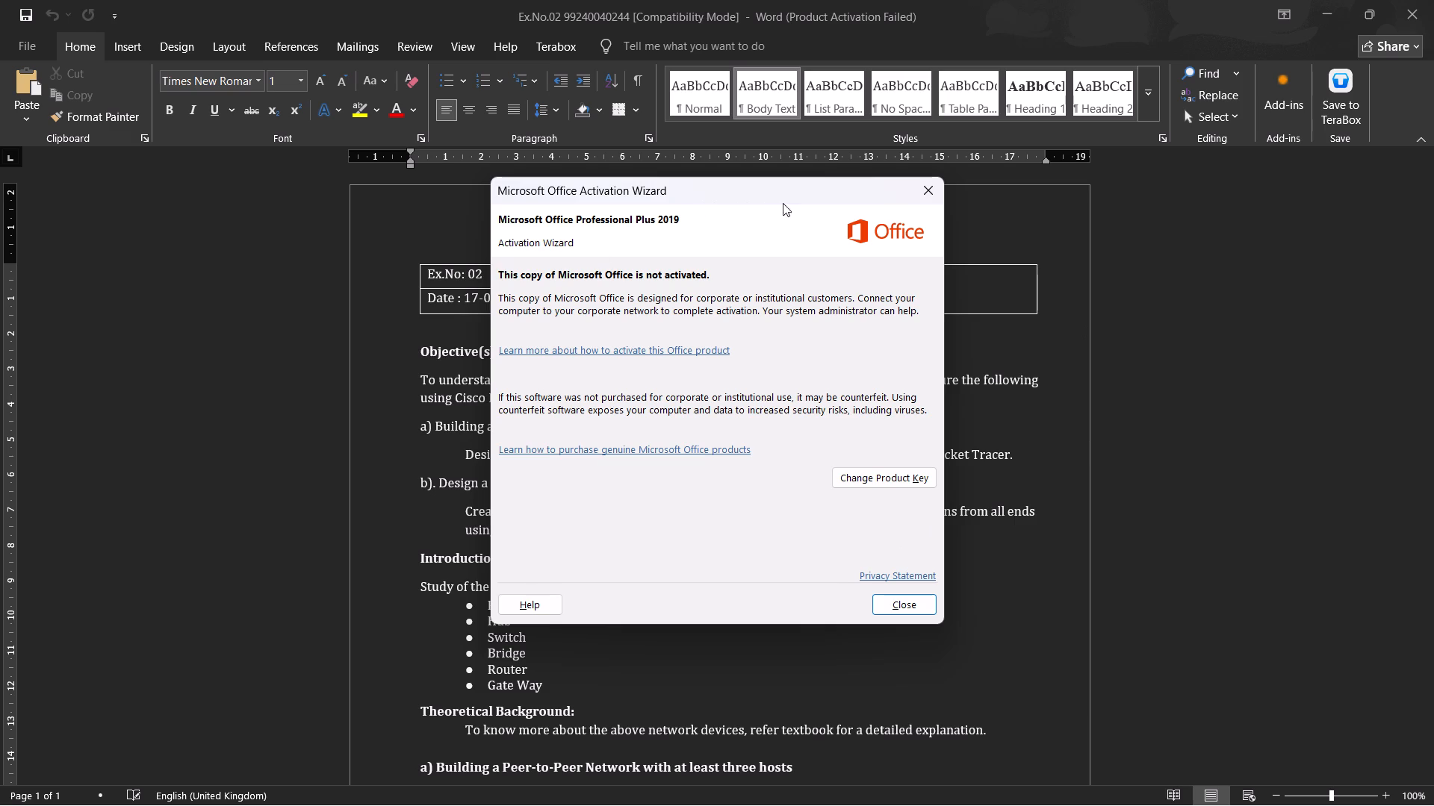
# Dismiss the Microsoft Office Activation Wizard.
pyautogui.click(923, 193)
# Review the network devices lab report, from its objectives through the peer-to-peer diagrams, configuration table, output screenshots, conclusion and rubrics.
pyautogui.scroll(-4, 904, 389)
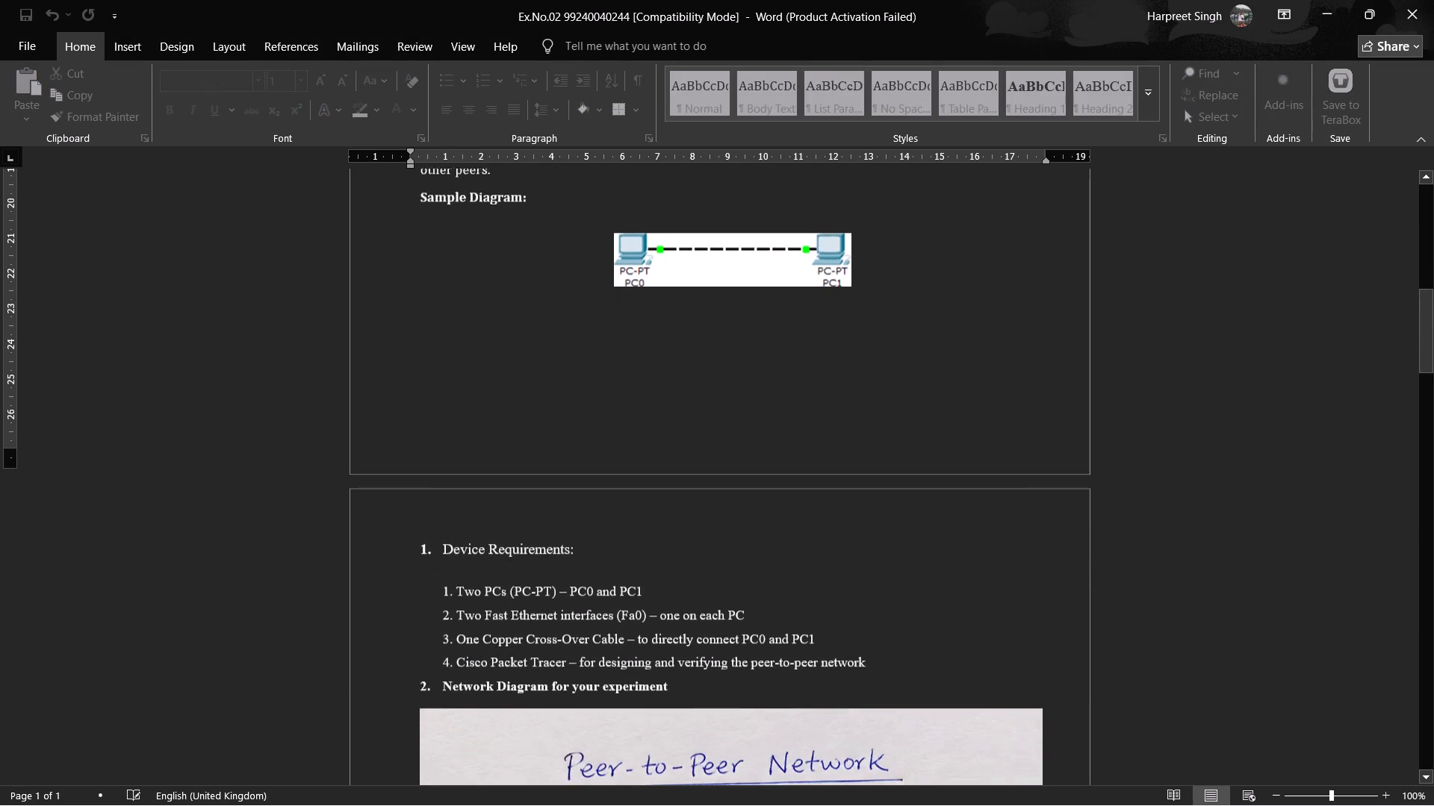
pyautogui.scroll(-1, 904, 389)
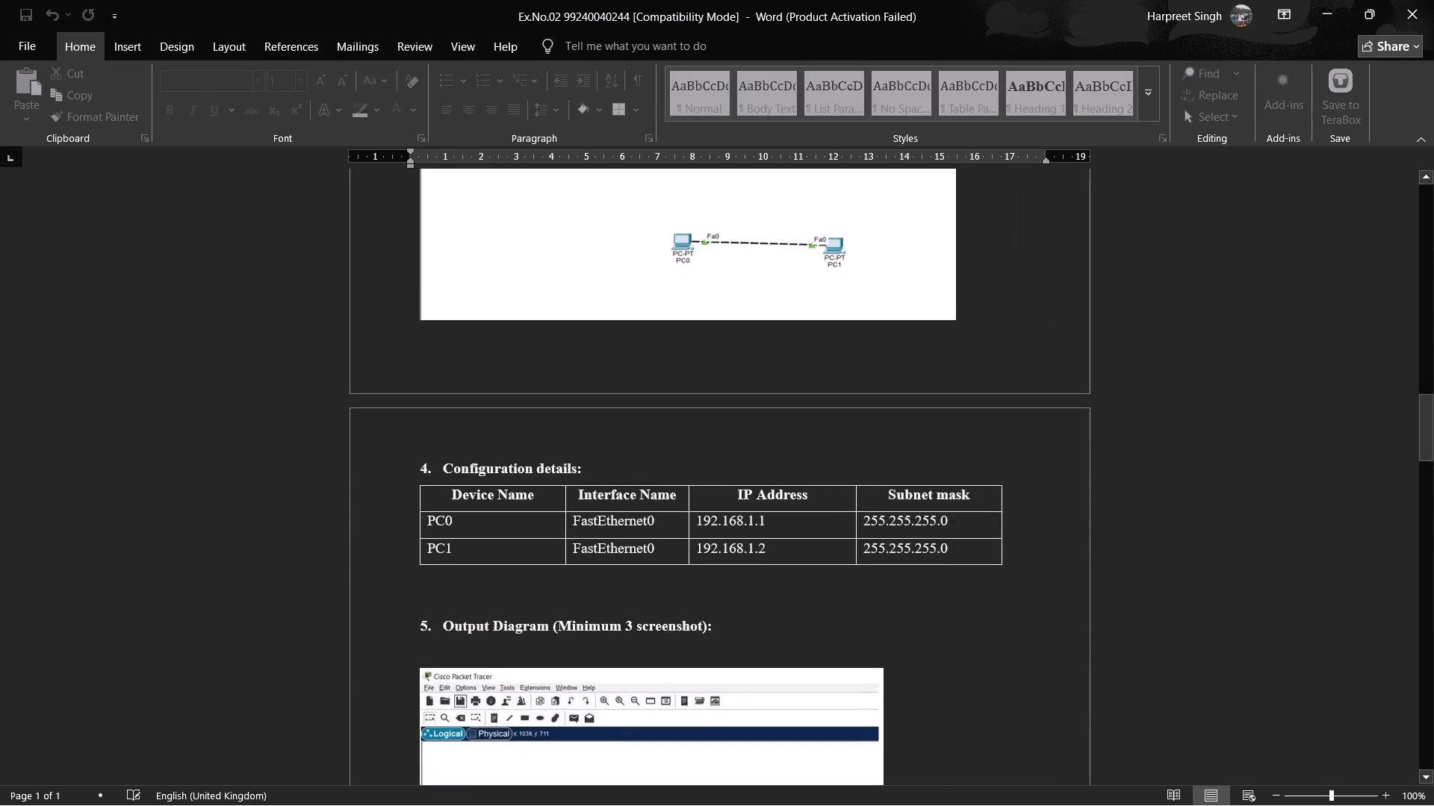
pyautogui.hscroll(1, 904, 389)
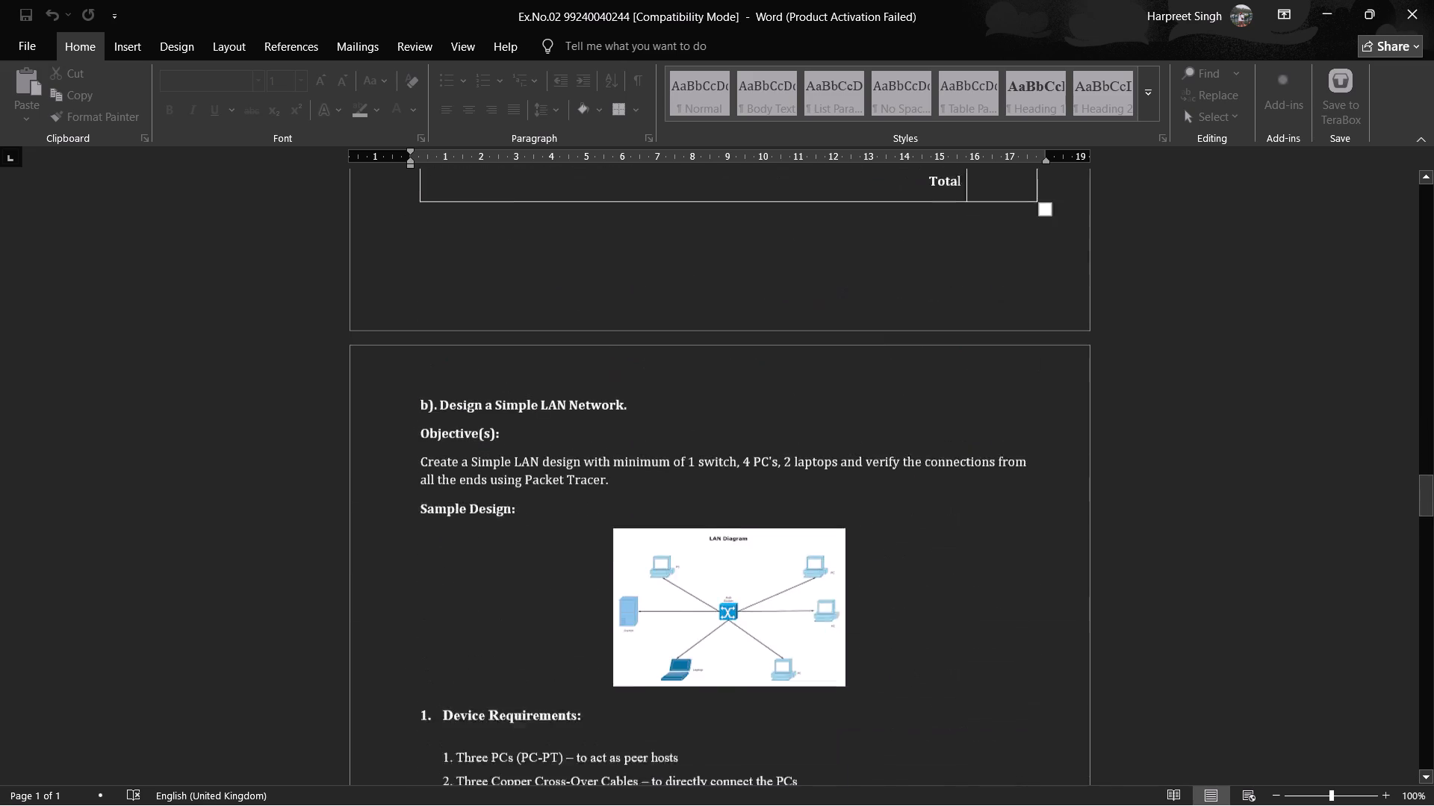
pyautogui.hscroll(1, 904, 389)
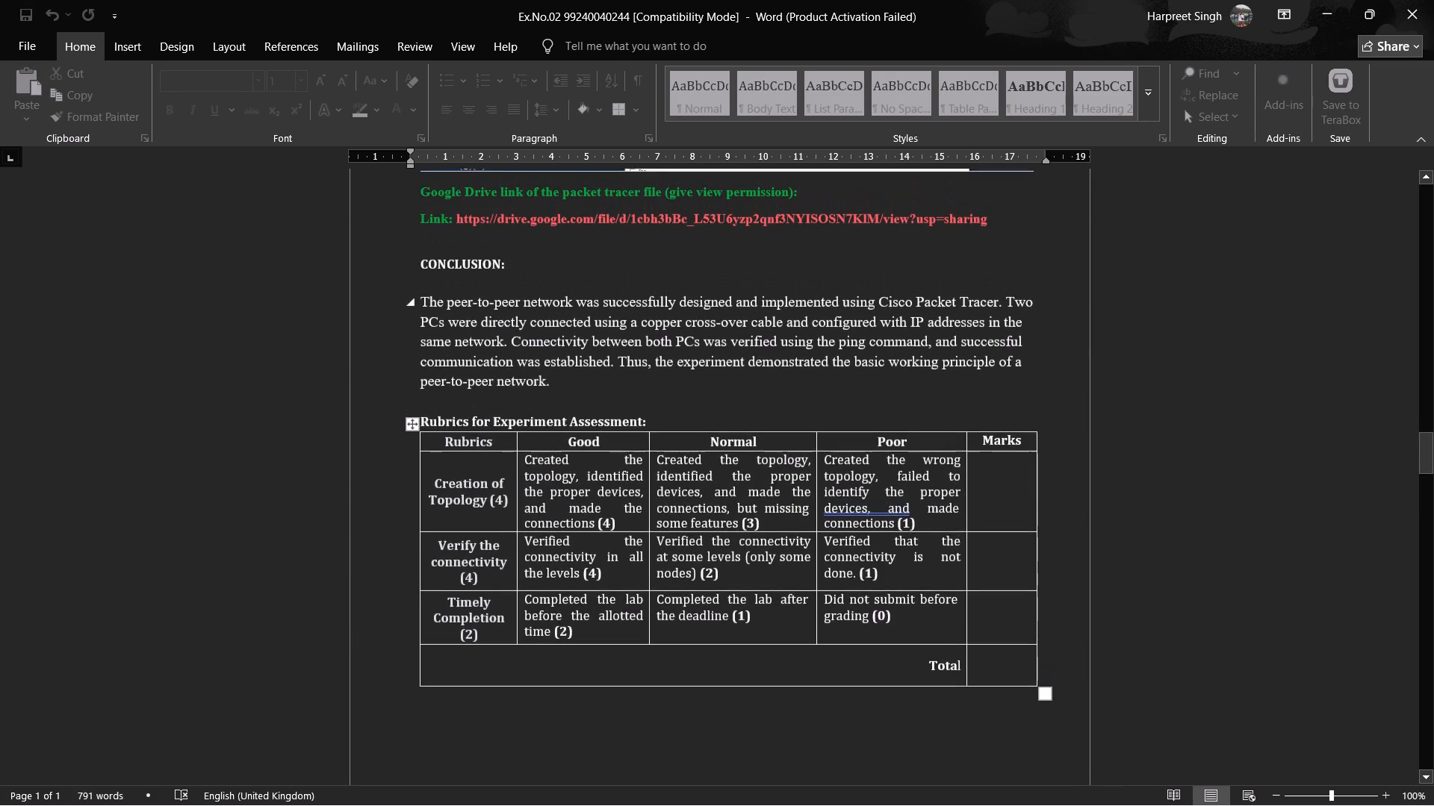
pyautogui.hscroll(1, 904, 389)
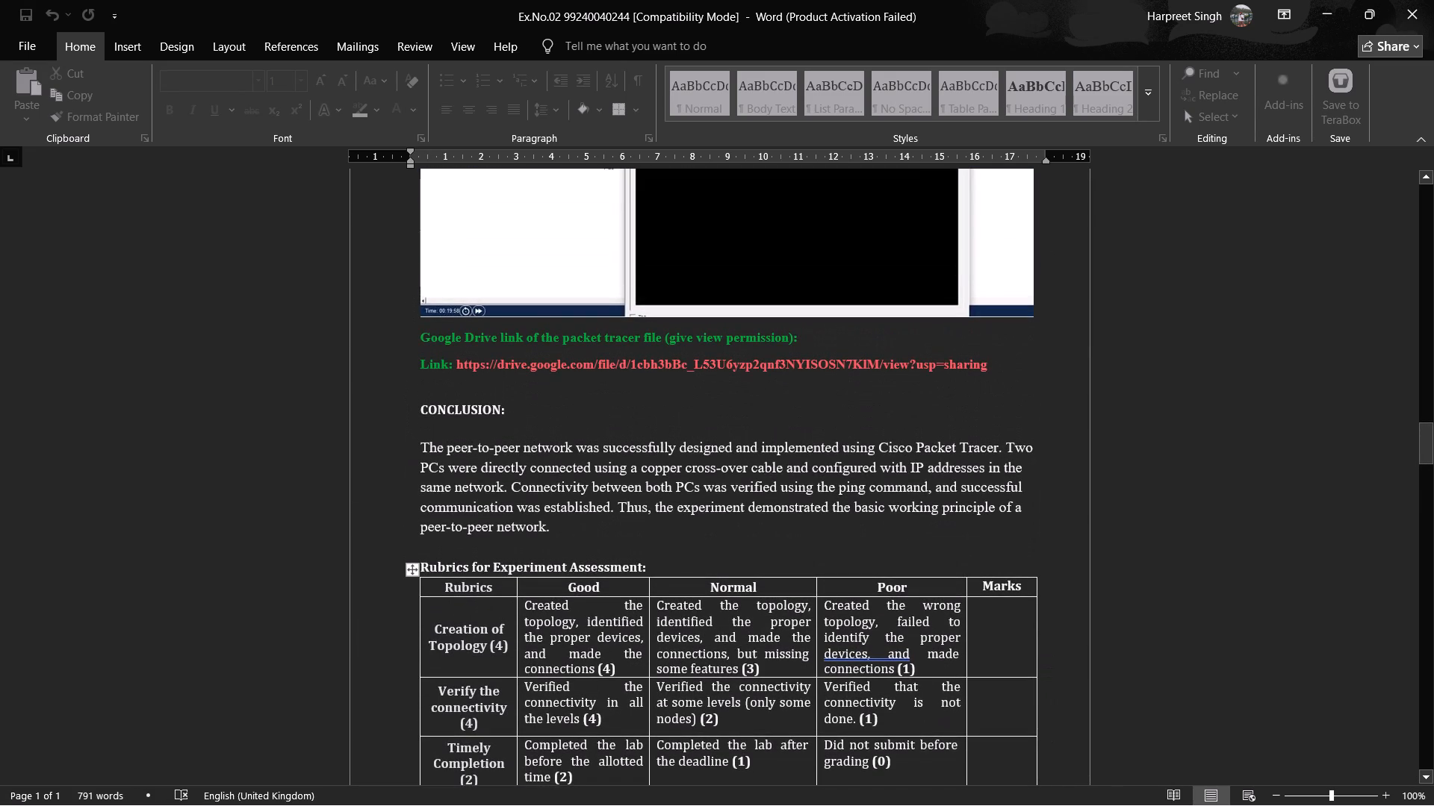
pyautogui.scroll(1, 904, 389)
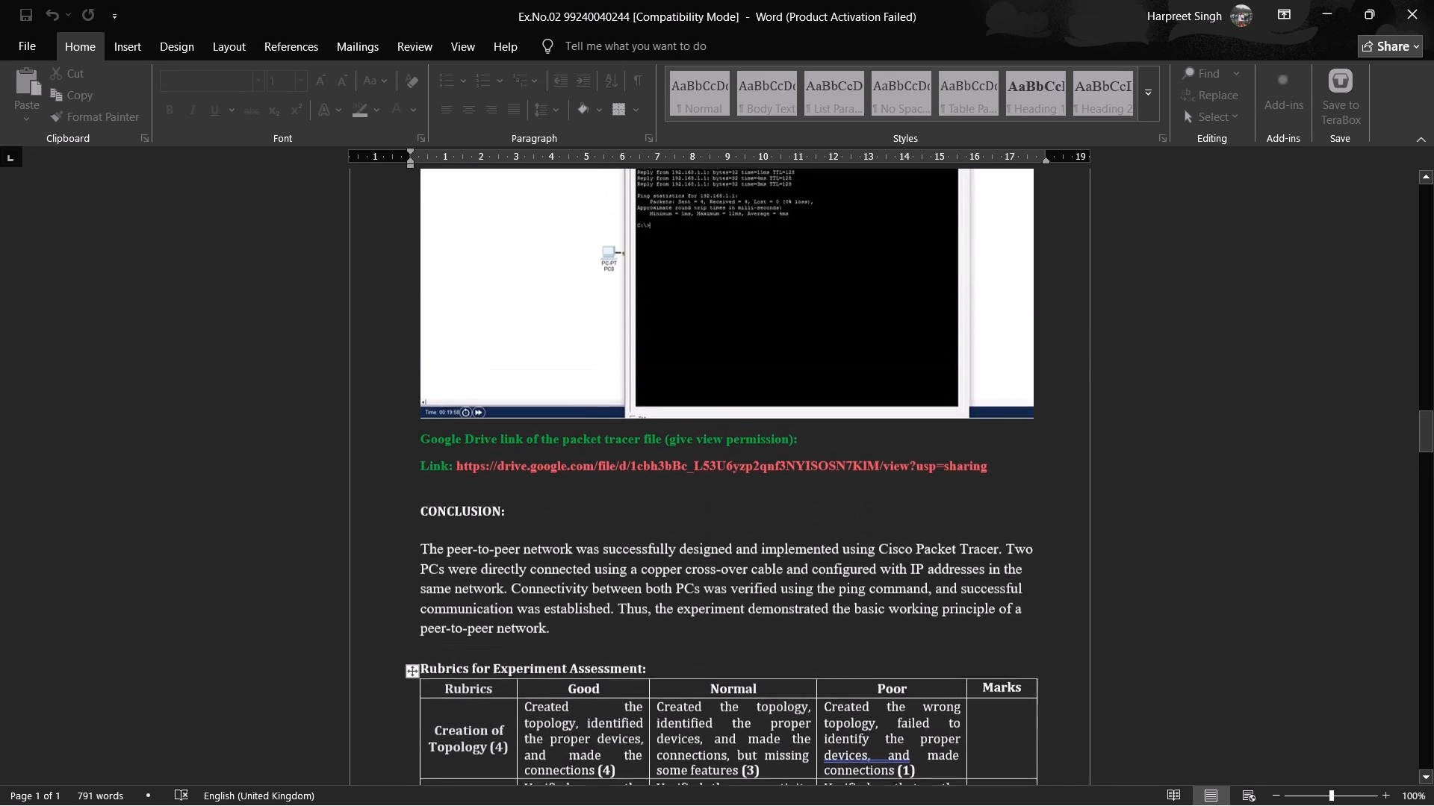
pyautogui.scroll(1, 904, 389)
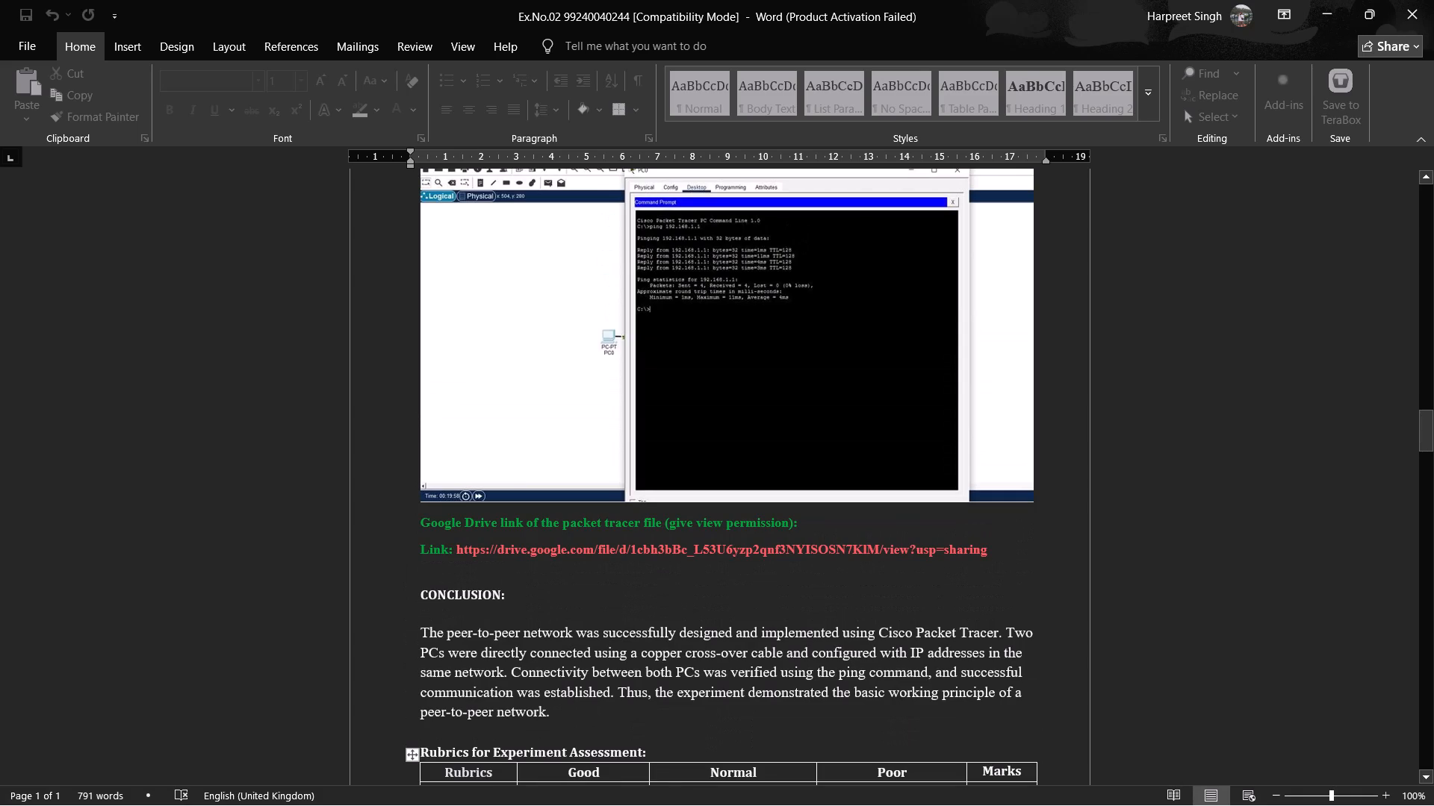
pyautogui.scroll(4, 904, 389)
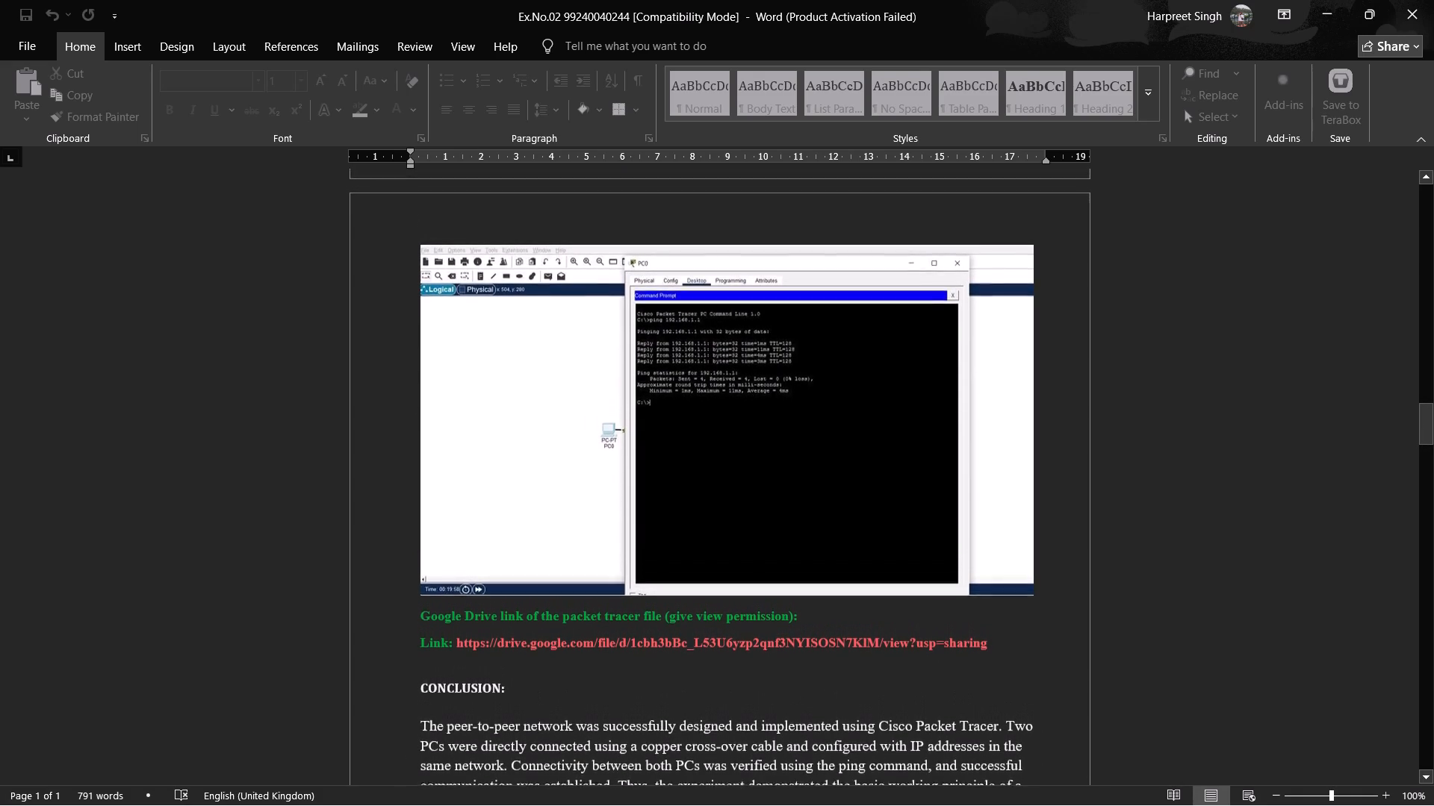
pyautogui.scroll(3, 904, 389)
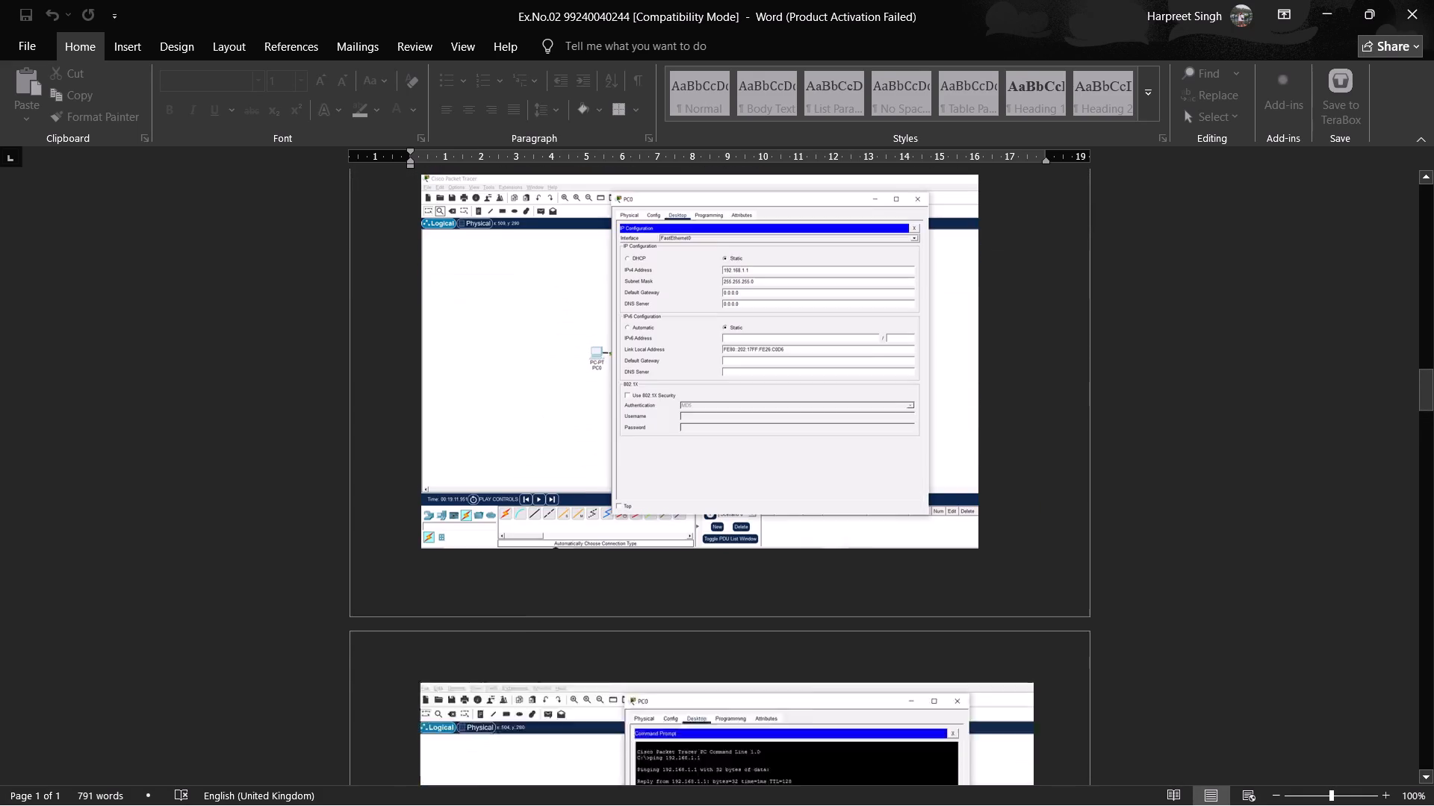
pyautogui.scroll(3, 904, 389)
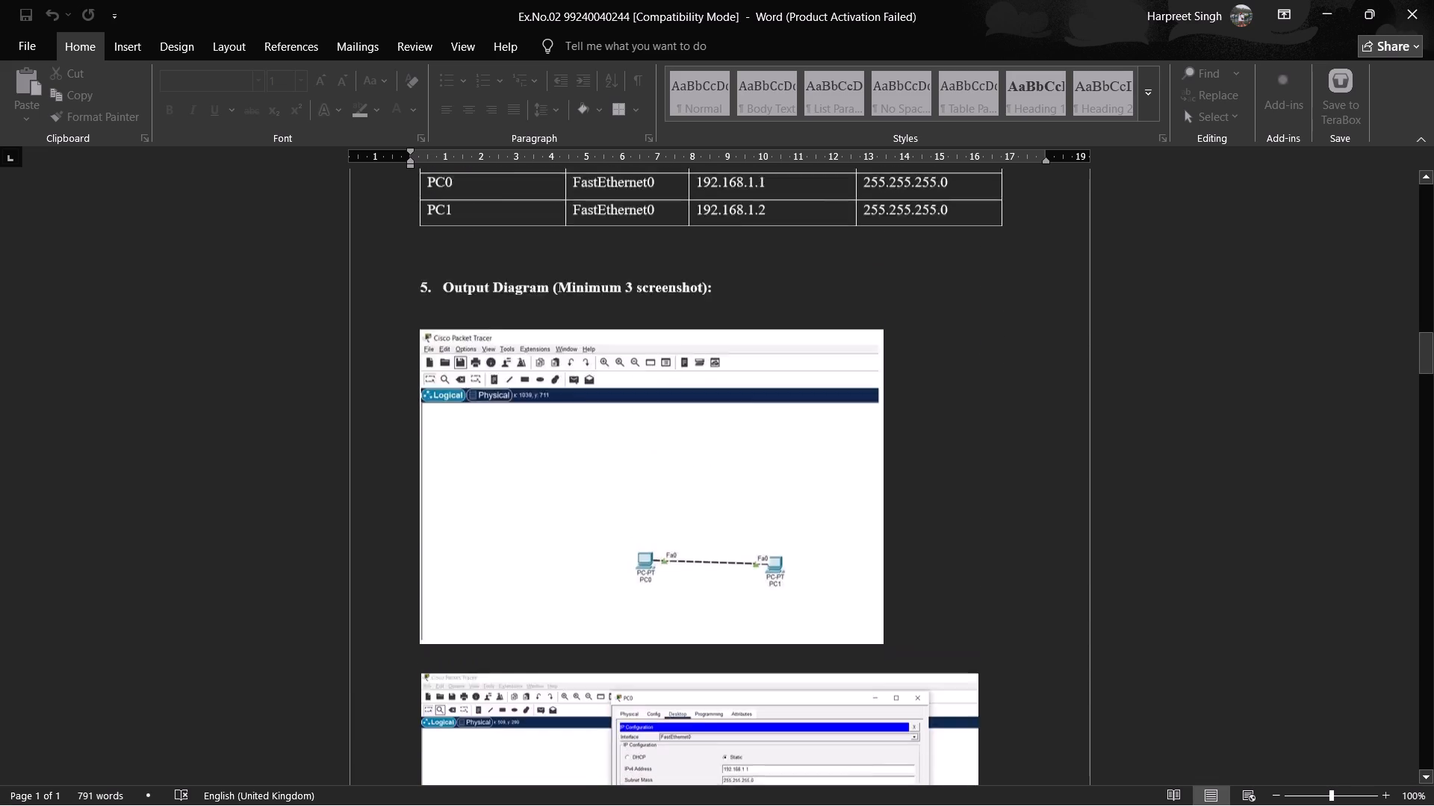
pyautogui.scroll(3, 904, 389)
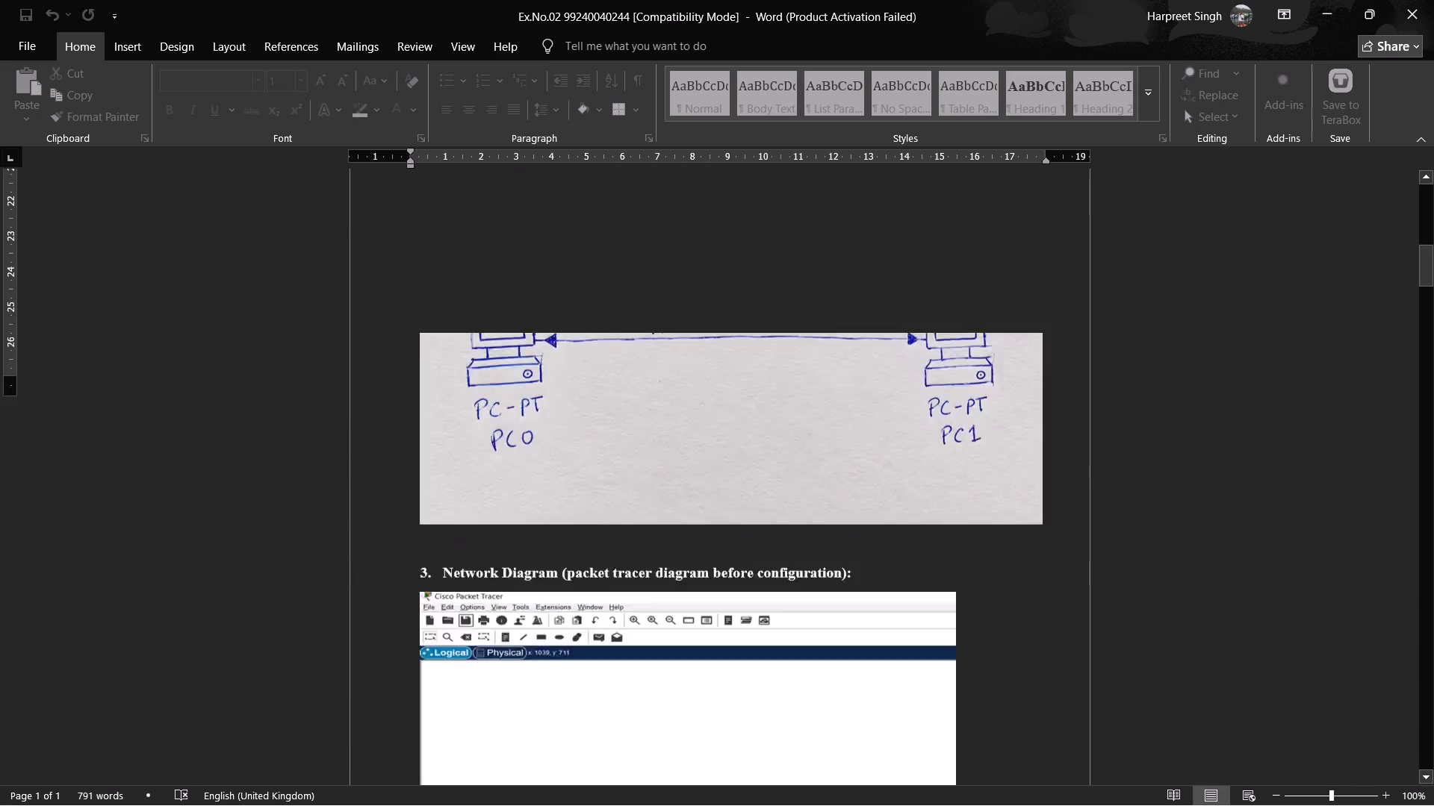
pyautogui.scroll(4, 904, 389)
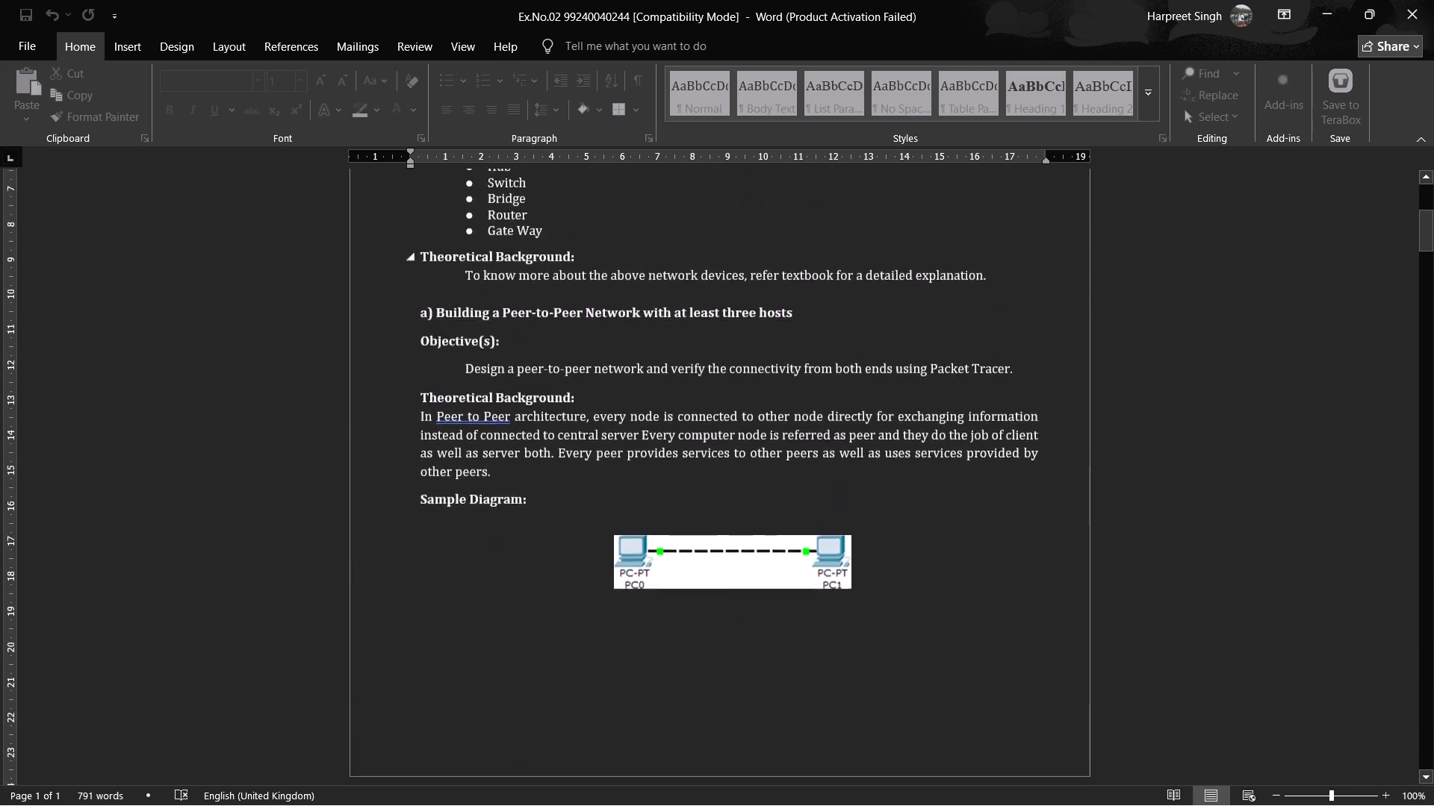
pyautogui.scroll(15, 904, 389)
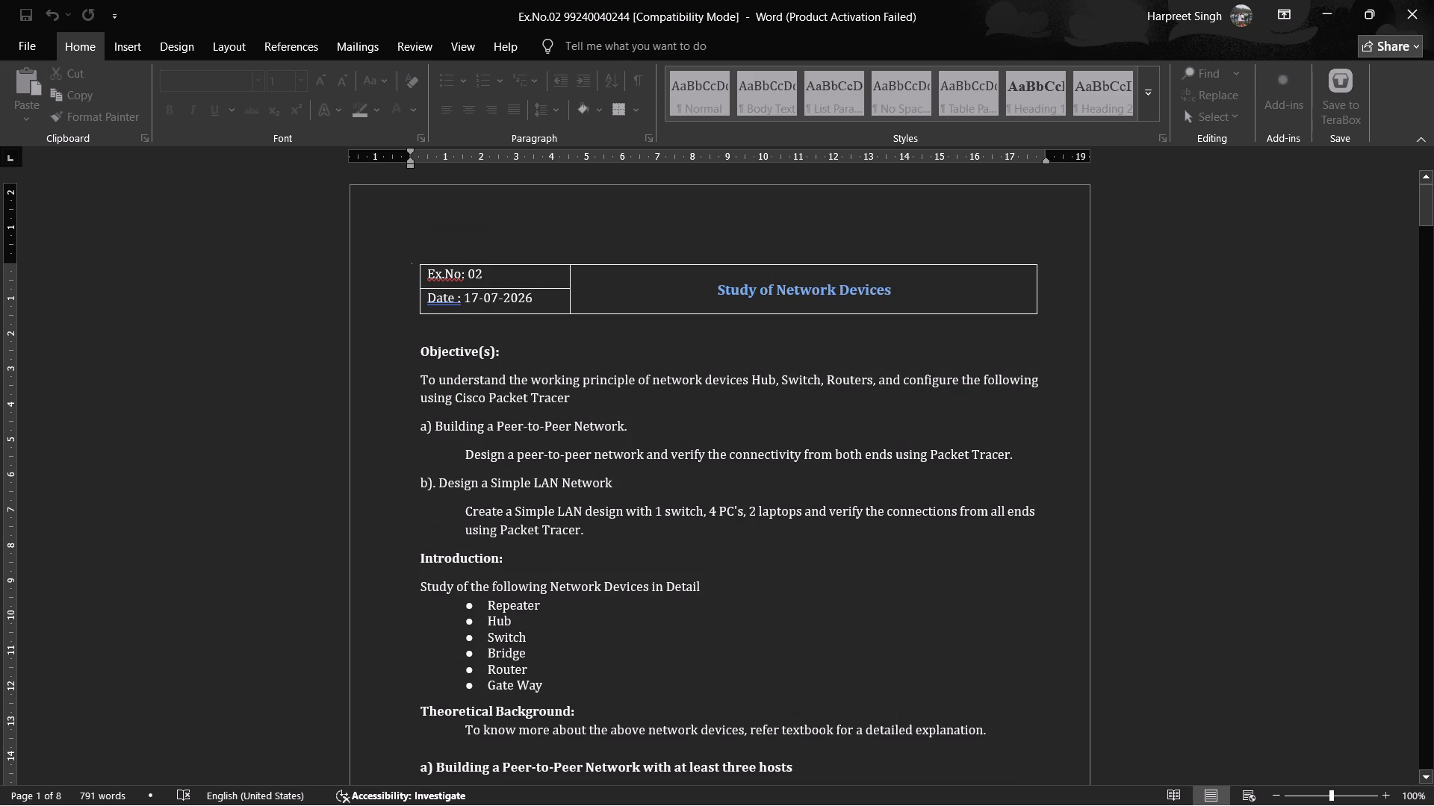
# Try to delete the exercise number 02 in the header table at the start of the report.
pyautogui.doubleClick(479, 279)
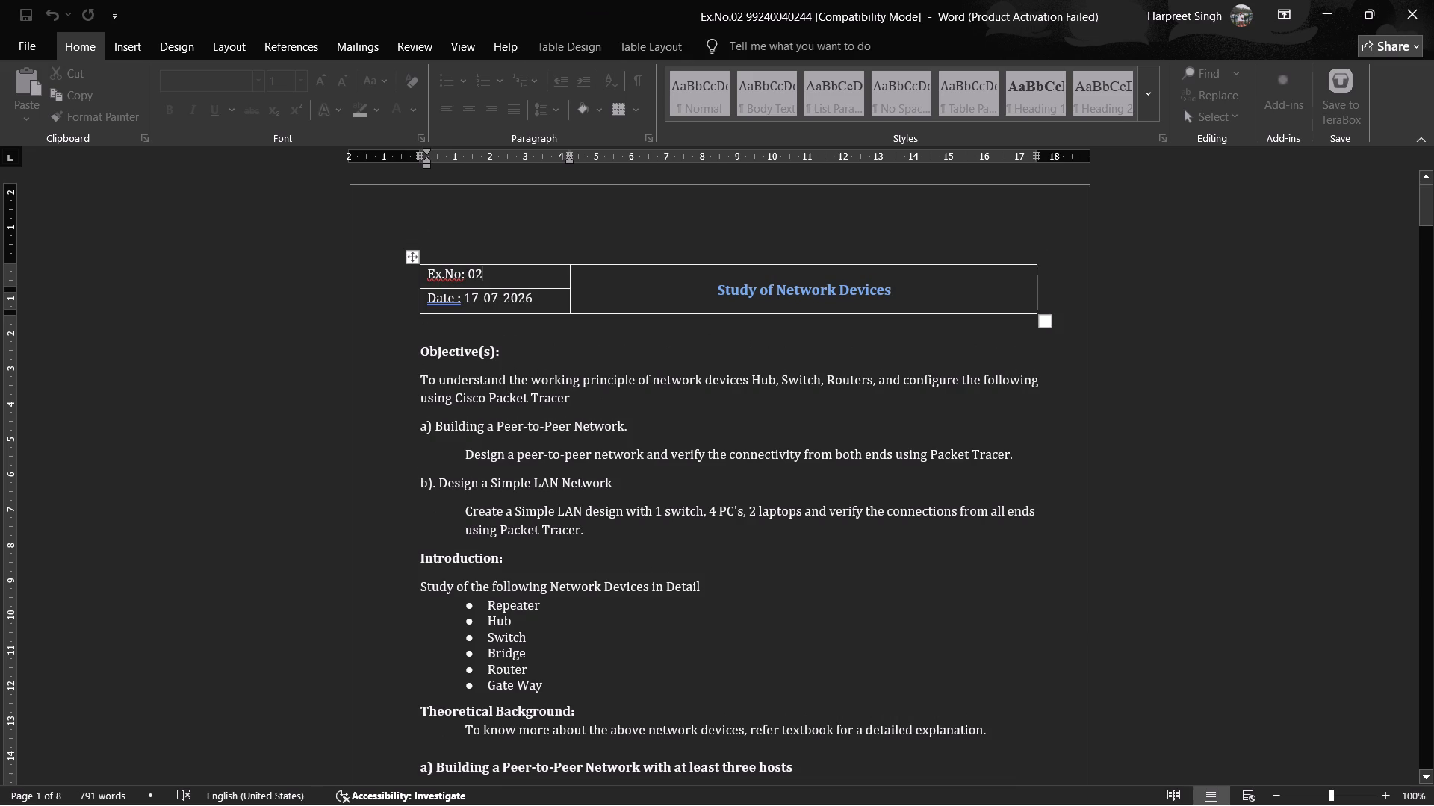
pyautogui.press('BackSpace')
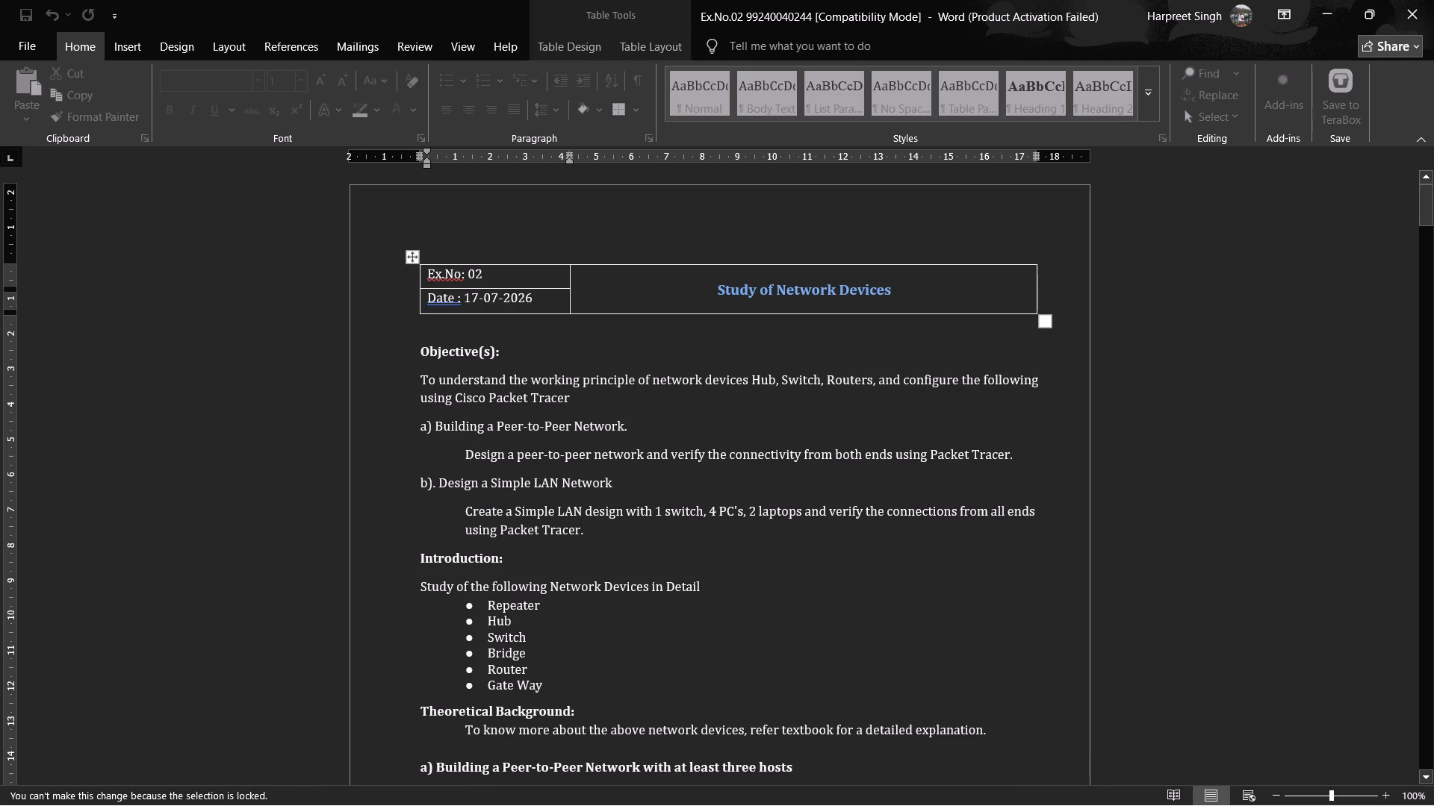
# Review the end of the Simple LAN Network section, including its ping screenshot, Drive link, conclusion and rubrics table.
pyautogui.scroll(-20, 730, 460)
pyautogui.scroll(1, 730, 460)
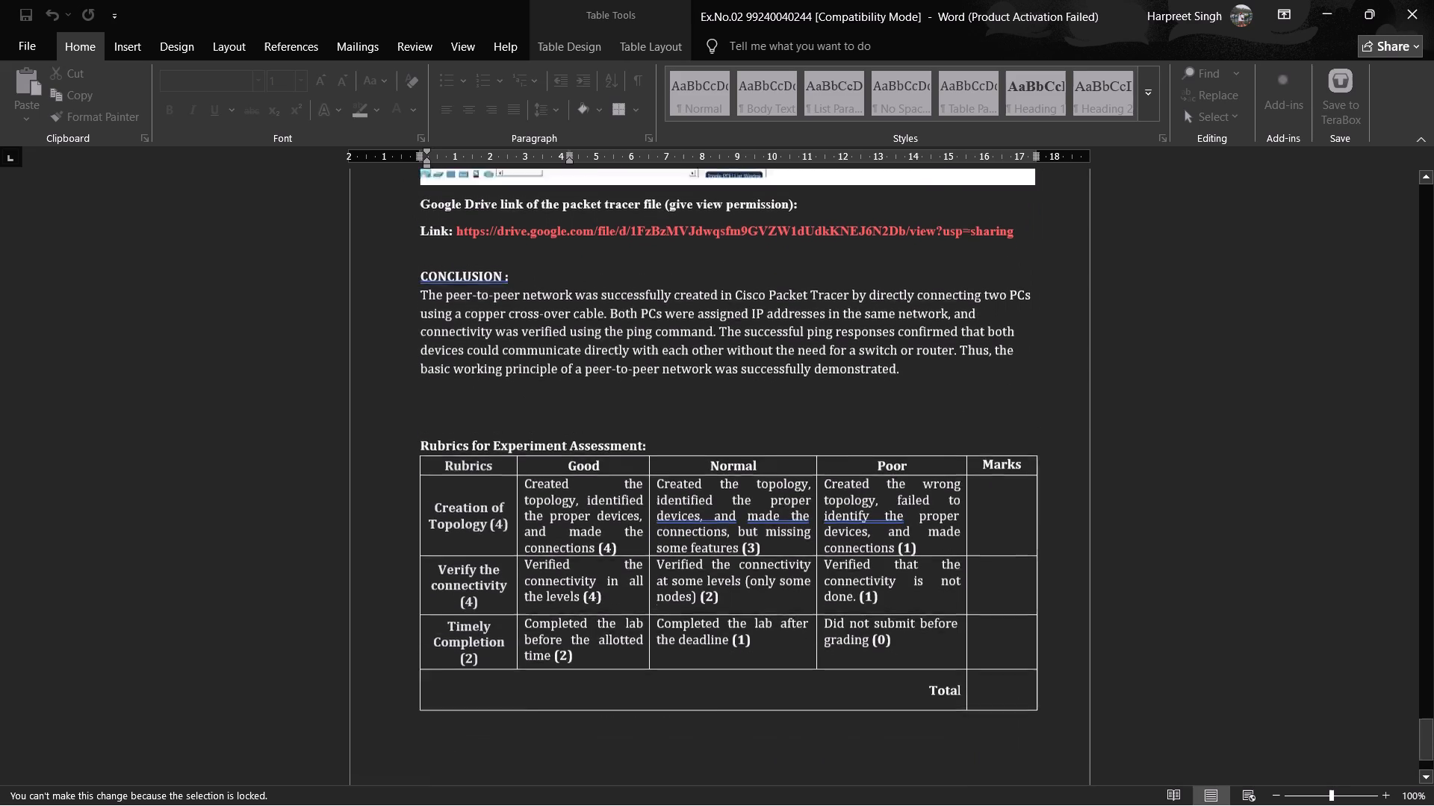
pyautogui.scroll(1, 730, 460)
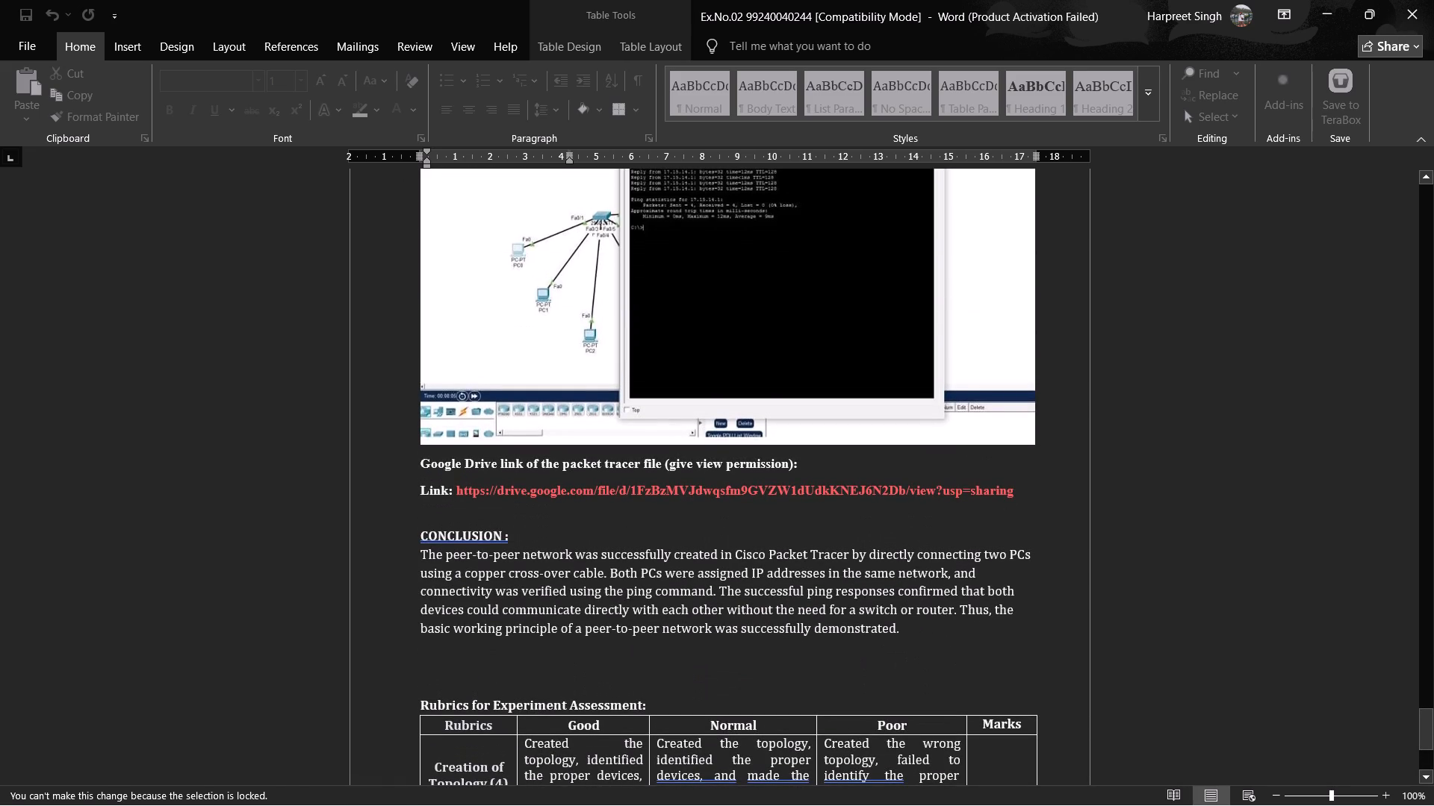
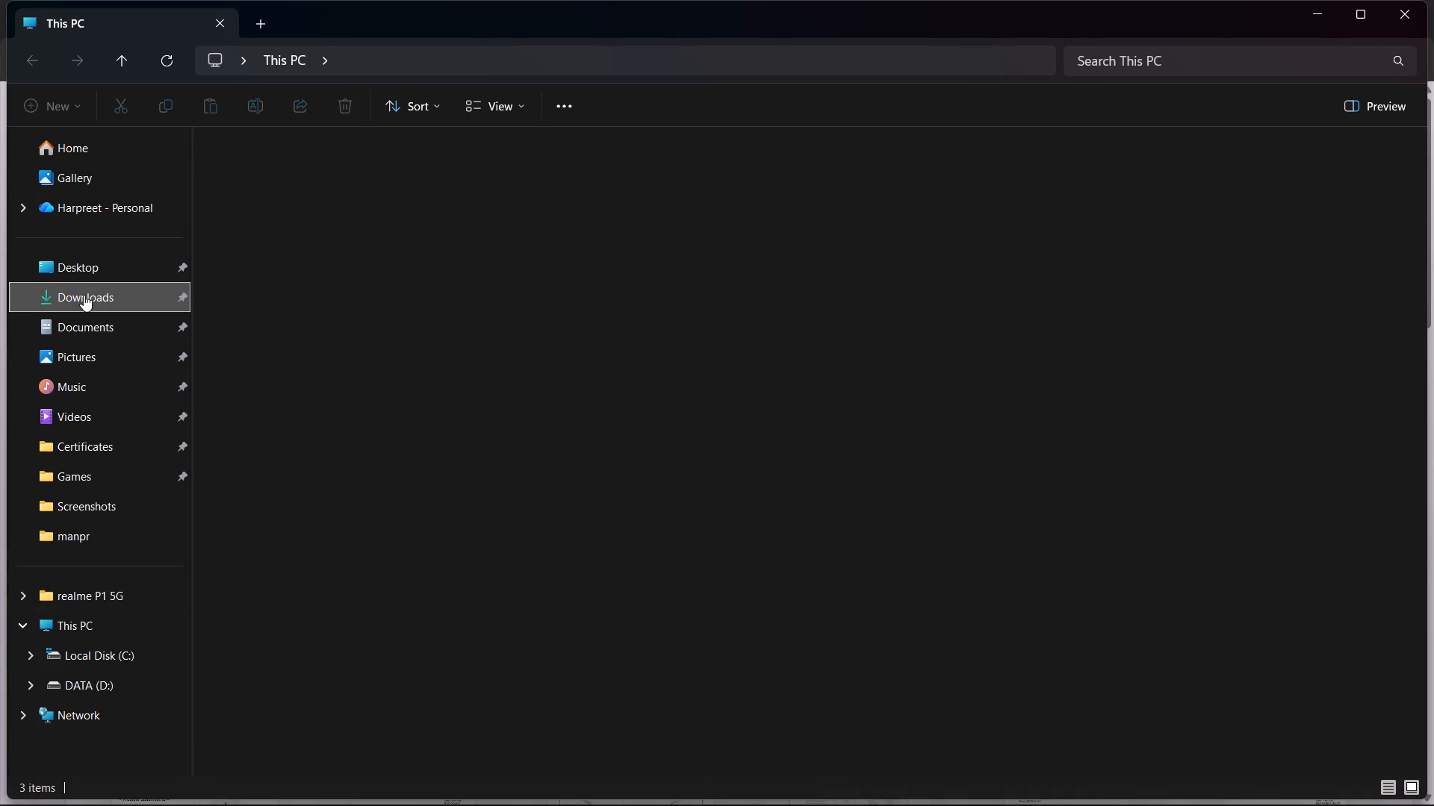
# Upload the Experiment 1 PDF from the Downloads folder to Canva and open it as an editable design.
pyautogui.moveTo(443, 14); pyautogui.dragTo(497, 384)
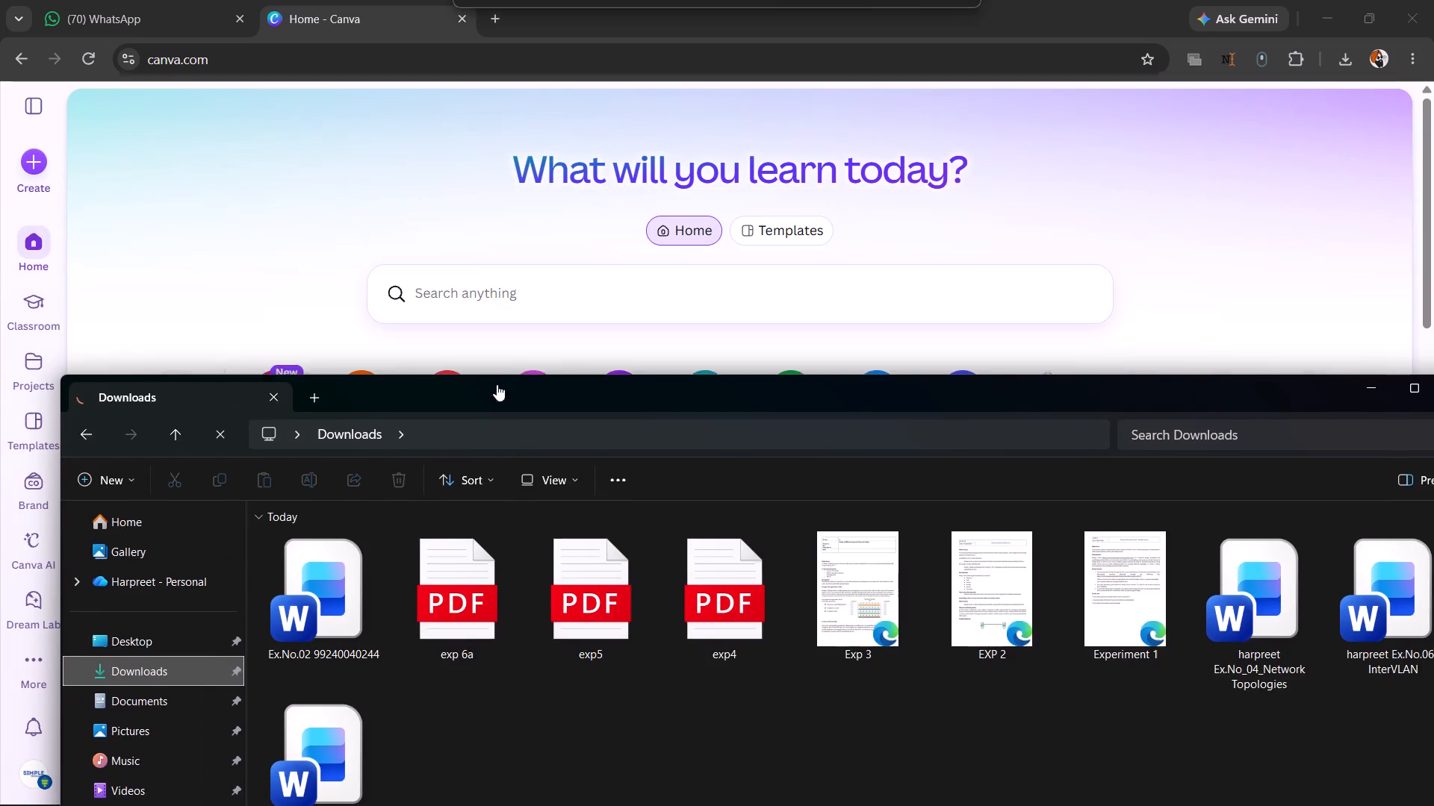
pyautogui.moveTo(497, 384); pyautogui.dragTo(538, 326)
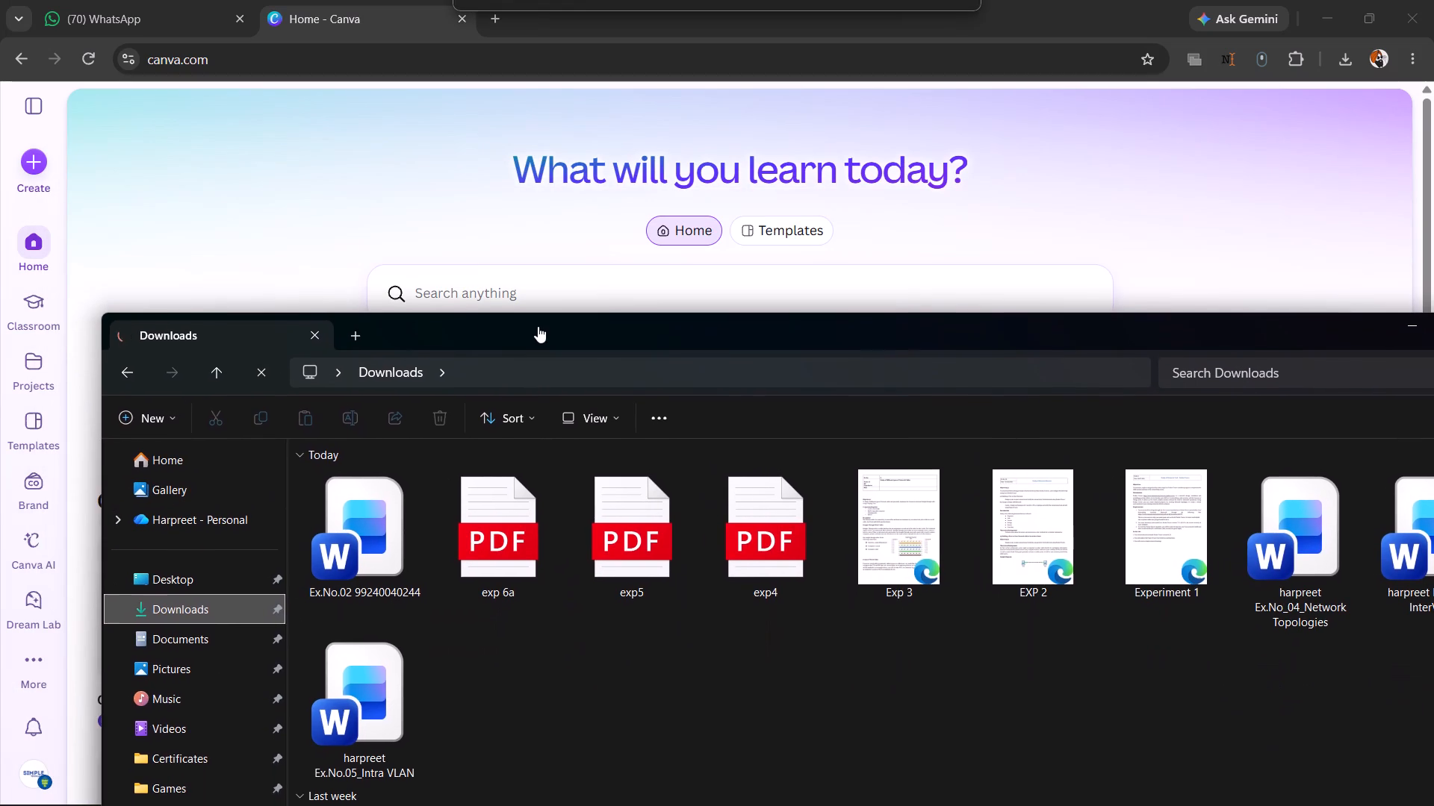
pyautogui.moveTo(538, 326); pyautogui.dragTo(538, 325)
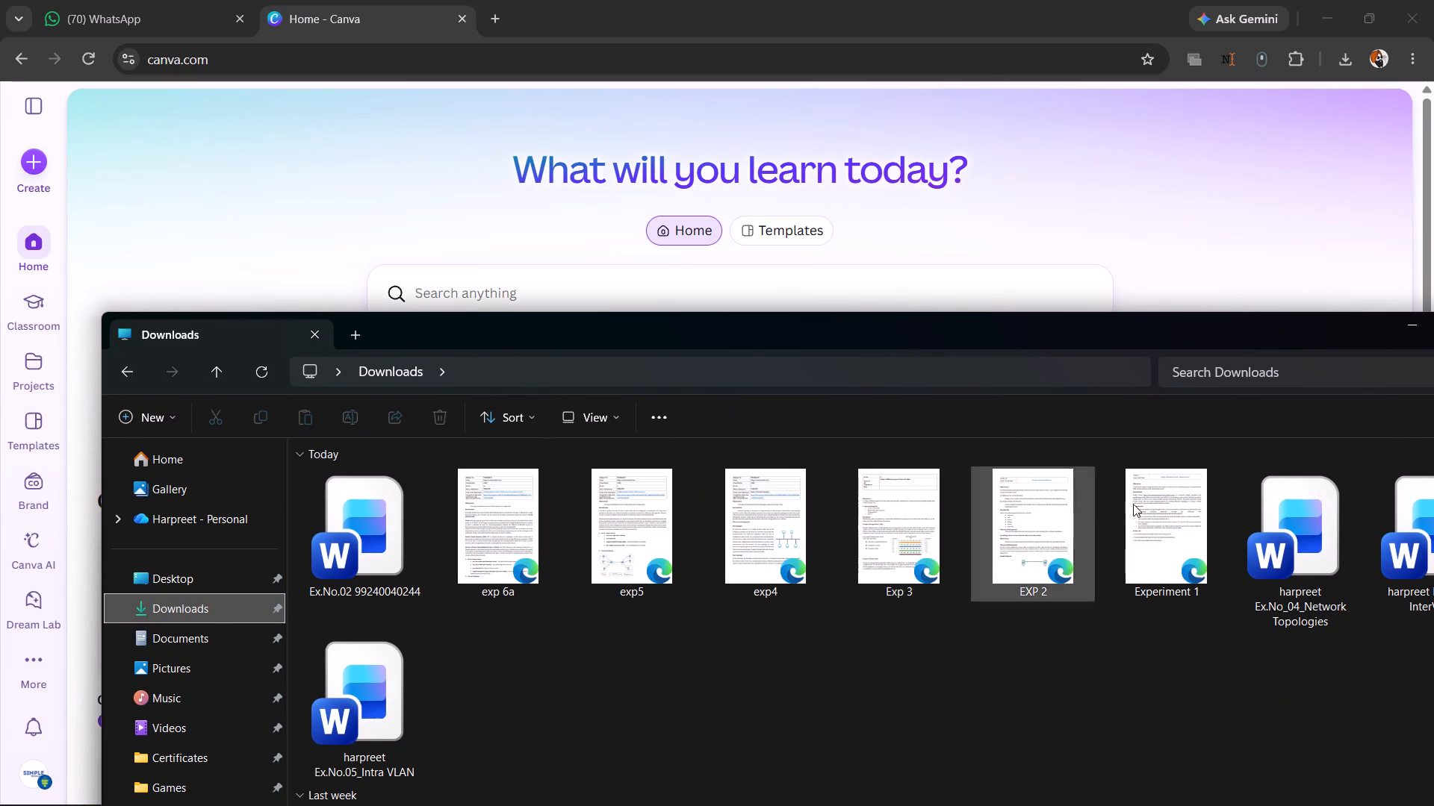
pyautogui.moveTo(1186, 499); pyautogui.dragTo(545, 243)
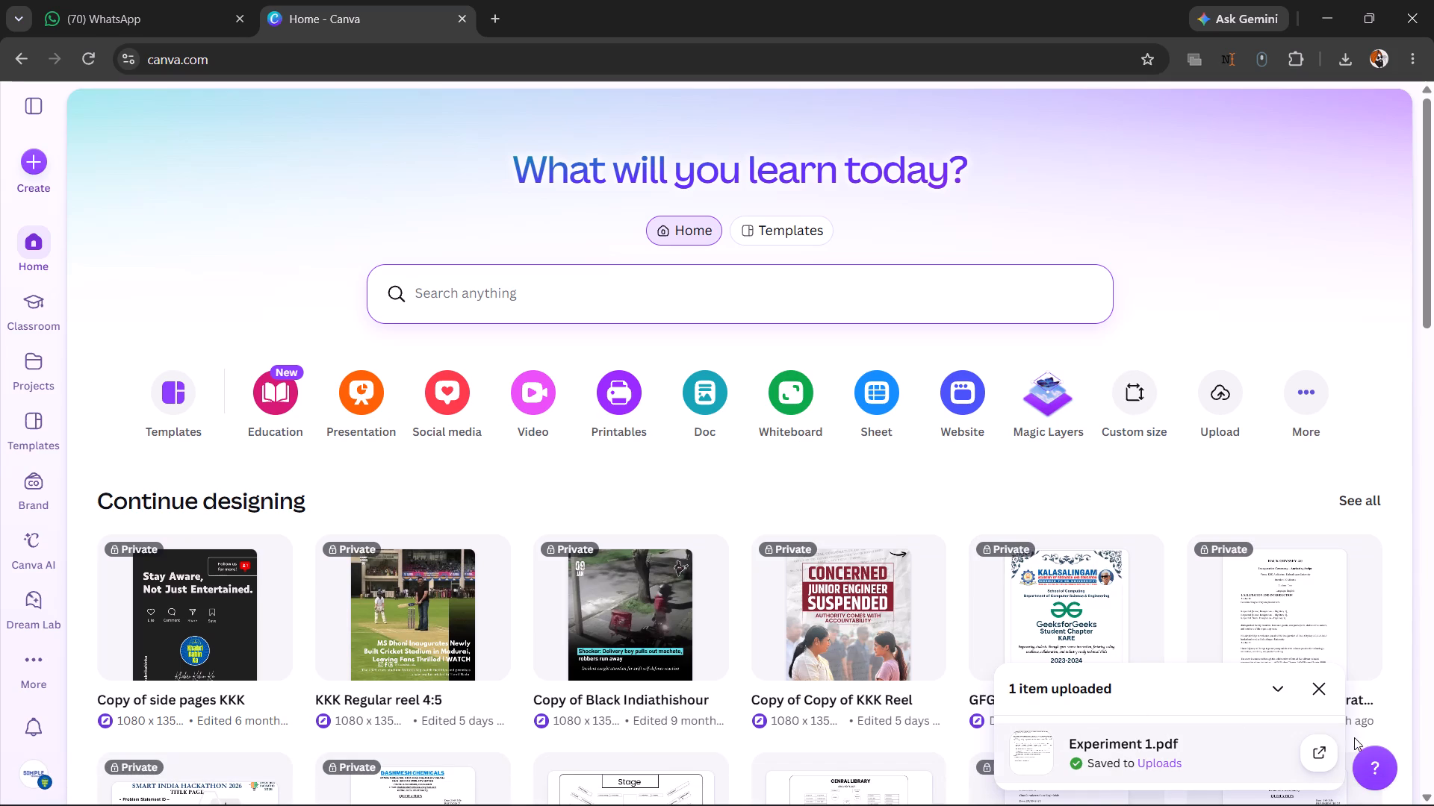
pyautogui.click(1317, 758)
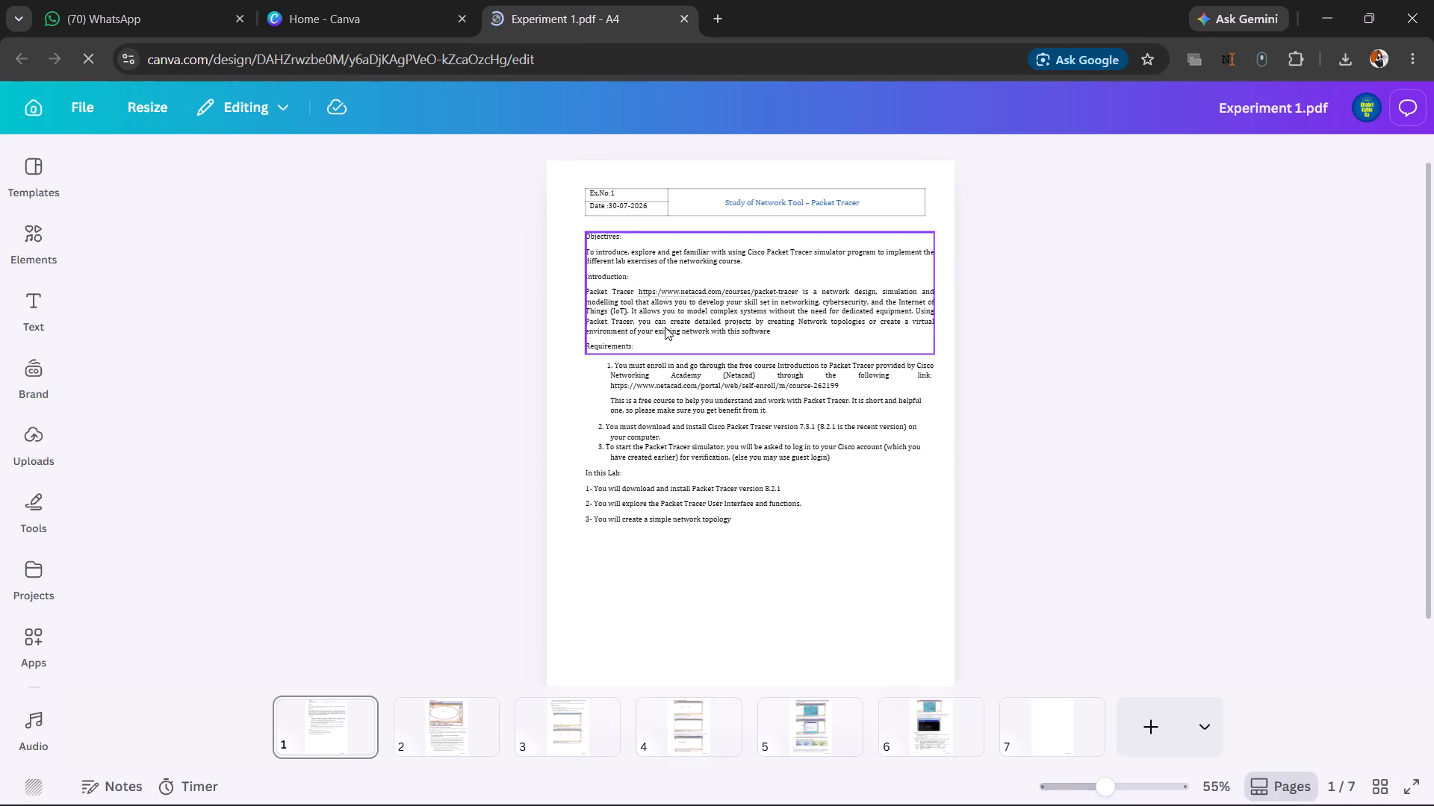
# Change the date in the page 1 header table to 10-07-2026 and widen its text box to fit one line.
pyautogui.scroll(3, 877, 357)
pyautogui.hscroll(-1, 735, 372)
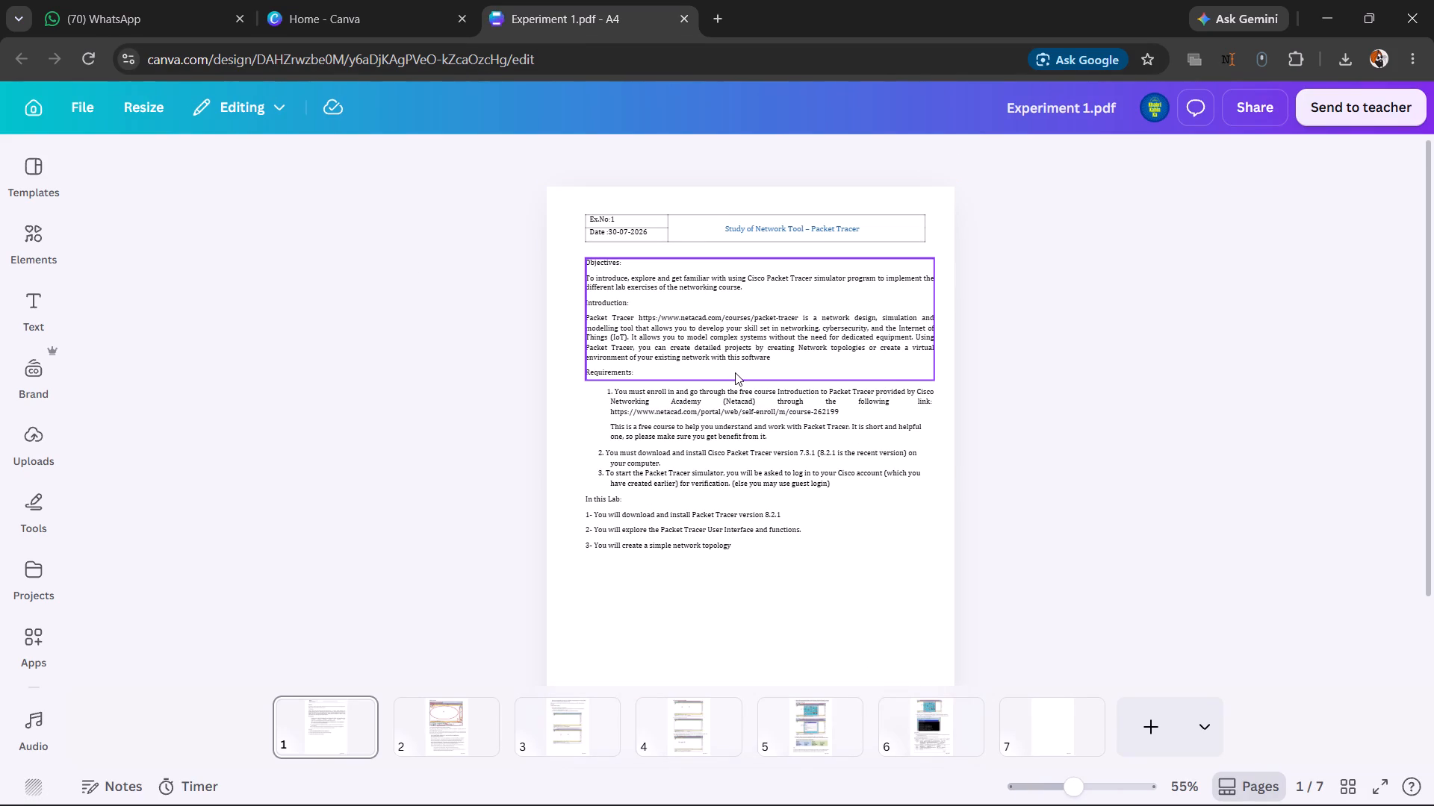
pyautogui.scroll(3, 735, 372)
pyautogui.doubleClick(1286, 548)
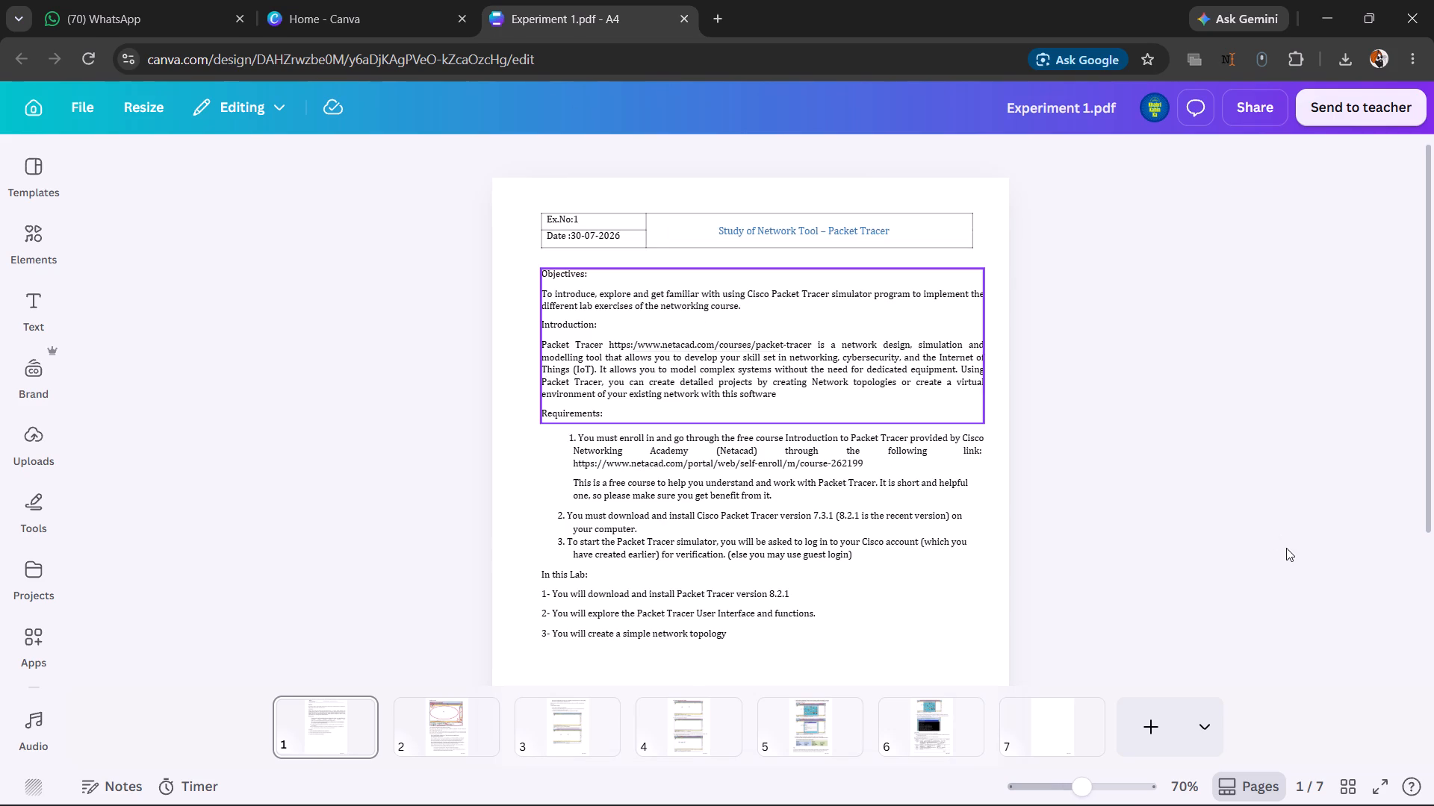
pyautogui.scroll(1, 901, 406)
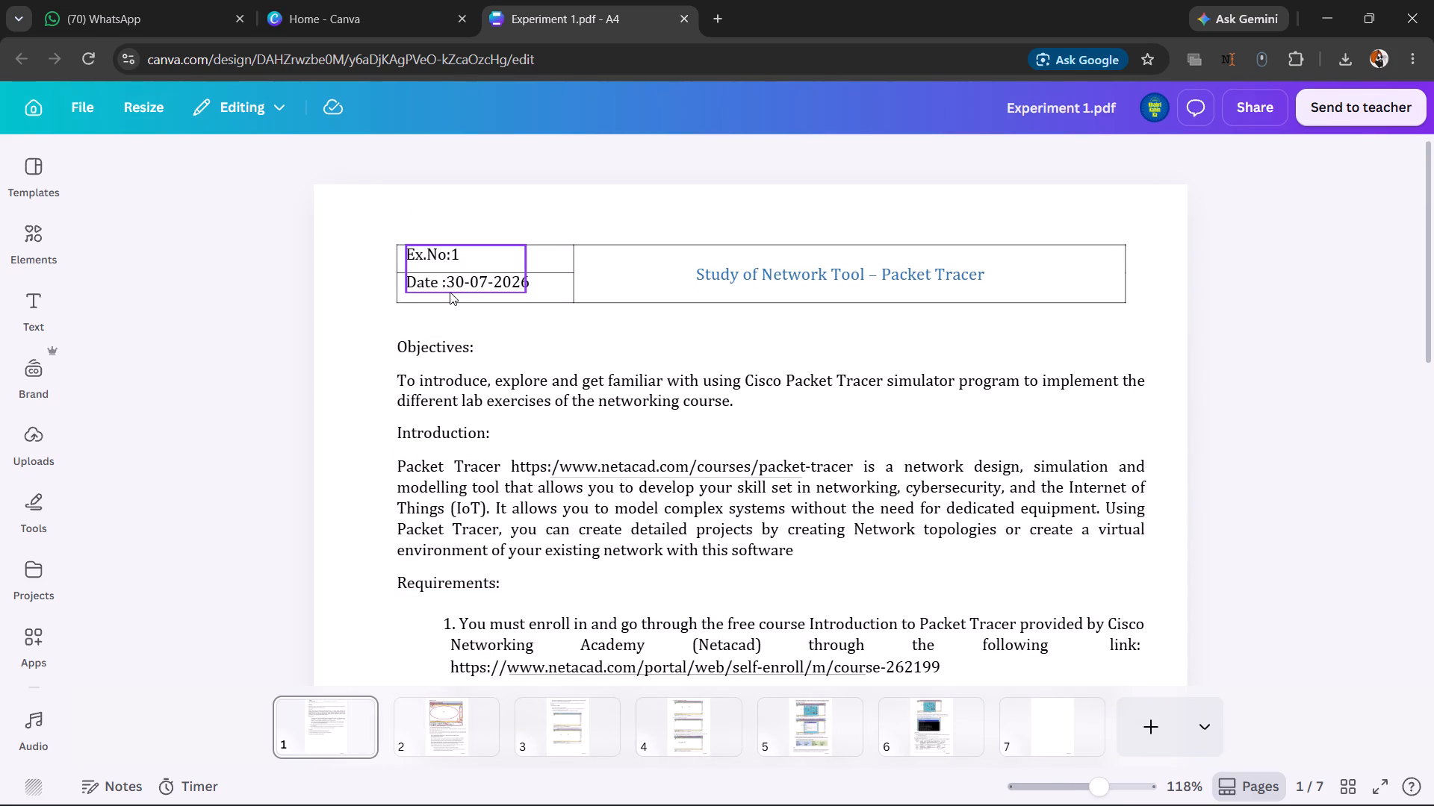
pyautogui.doubleClick(450, 290)
pyautogui.click(453, 281)
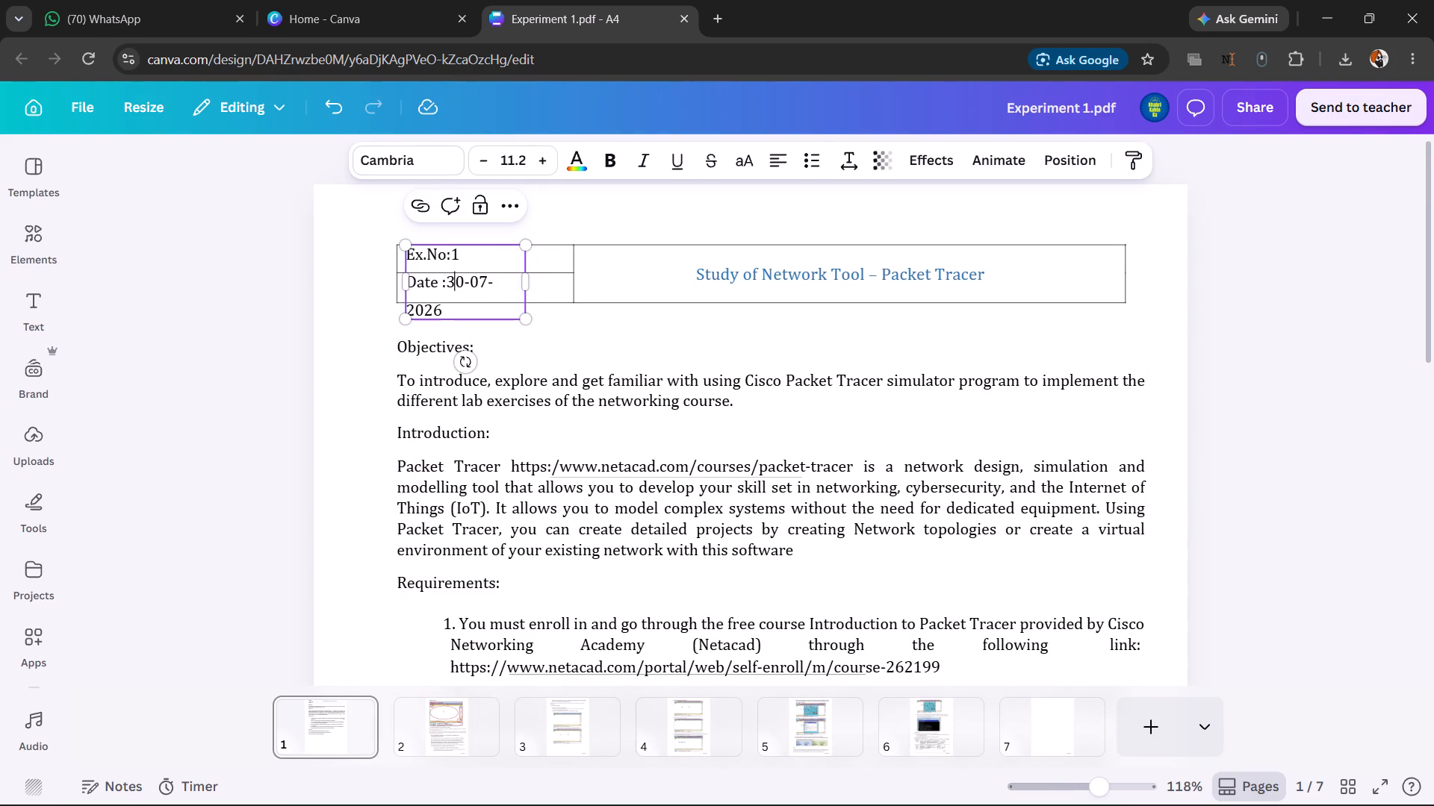
pyautogui.press('BackSpace')
pyautogui.press('1')
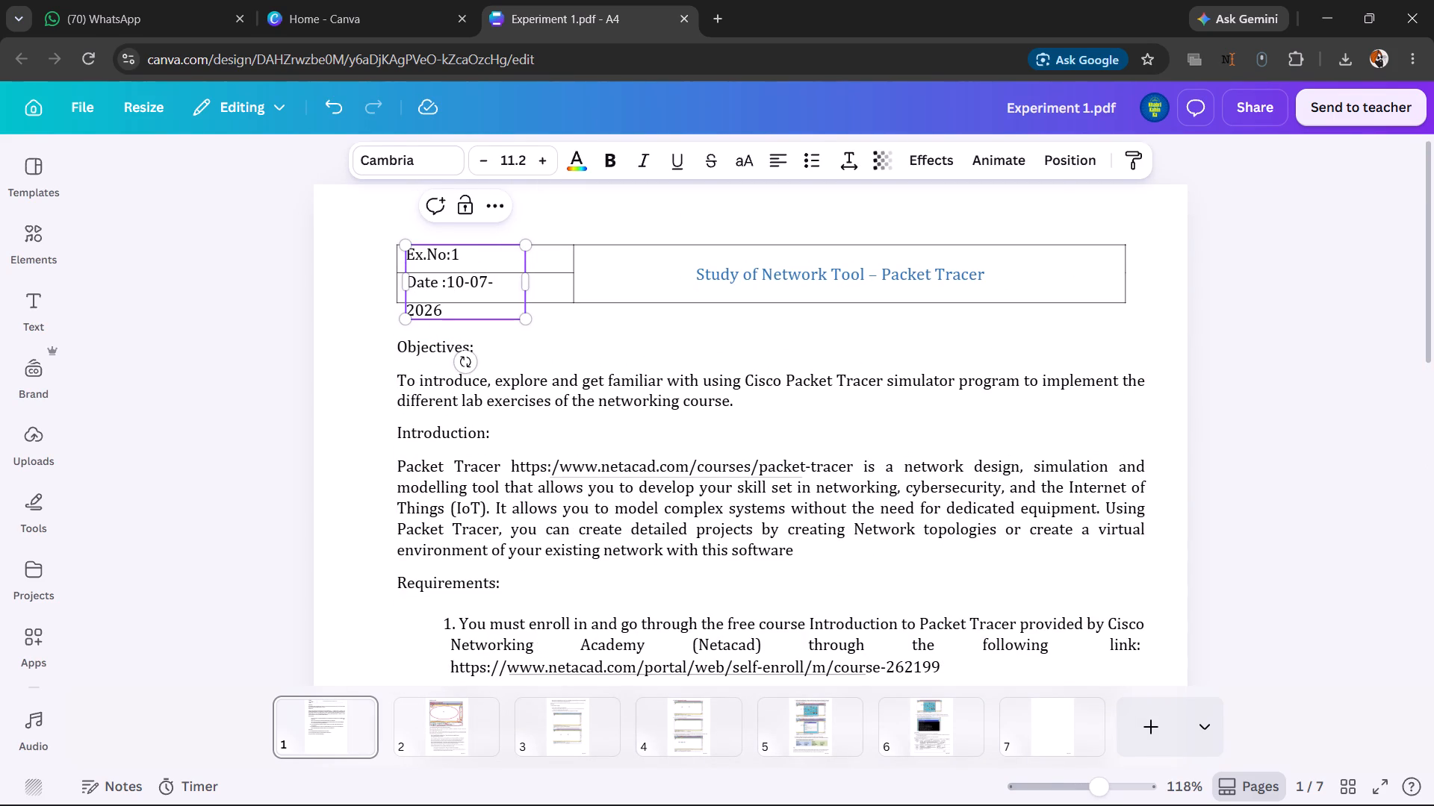
pyautogui.moveTo(528, 278); pyautogui.dragTo(549, 281)
pyautogui.click(1358, 428)
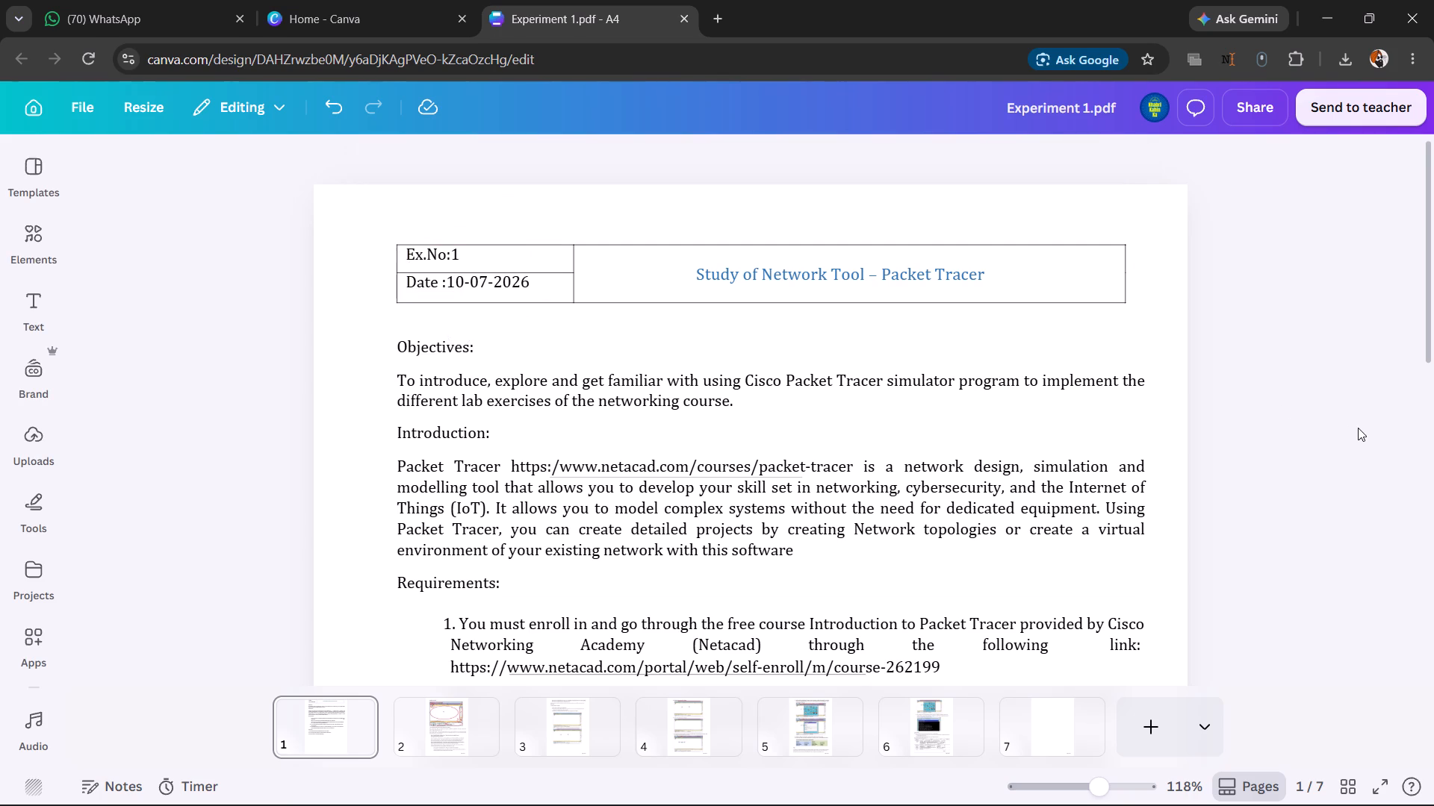
# Nudge the exercise number and date text slightly down and right within its header table cell.
pyautogui.click(457, 249)
pyautogui.press('Down')
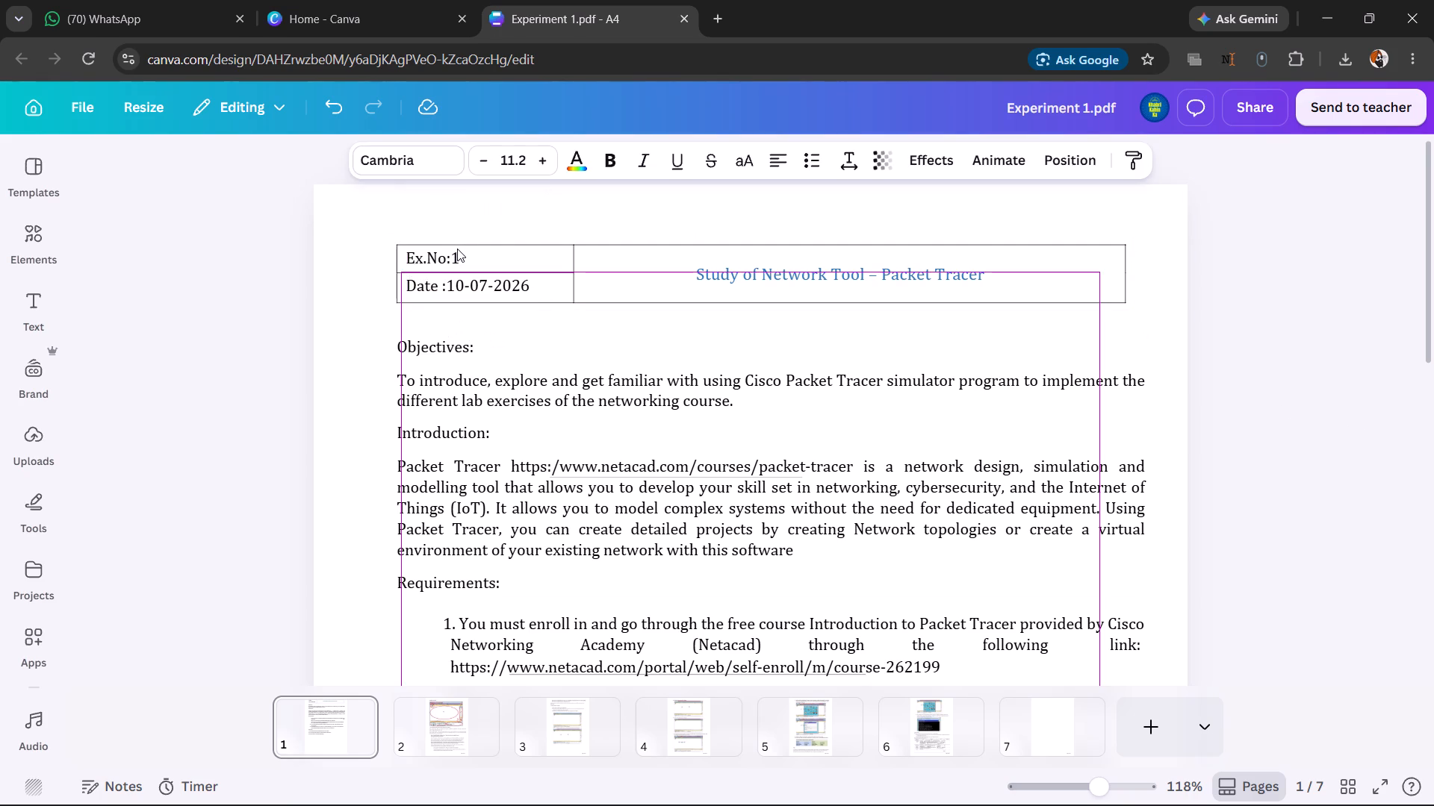
pyautogui.press('Down')
pyautogui.press('Right')
pyautogui.press('Up')
pyautogui.press('Right')
pyautogui.press('Right')
pyautogui.press('Right')
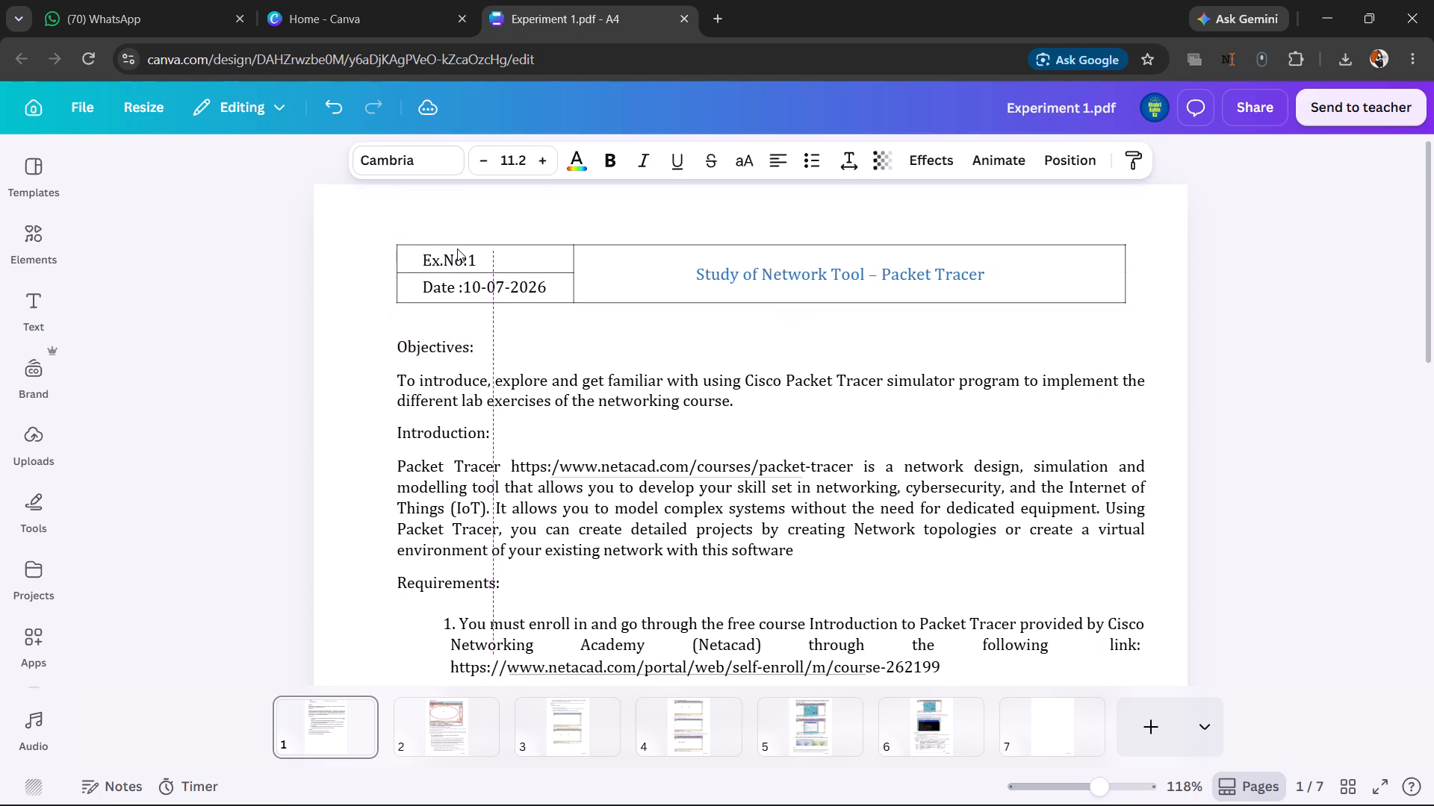
pyautogui.press('Right')
pyautogui.press('Right')
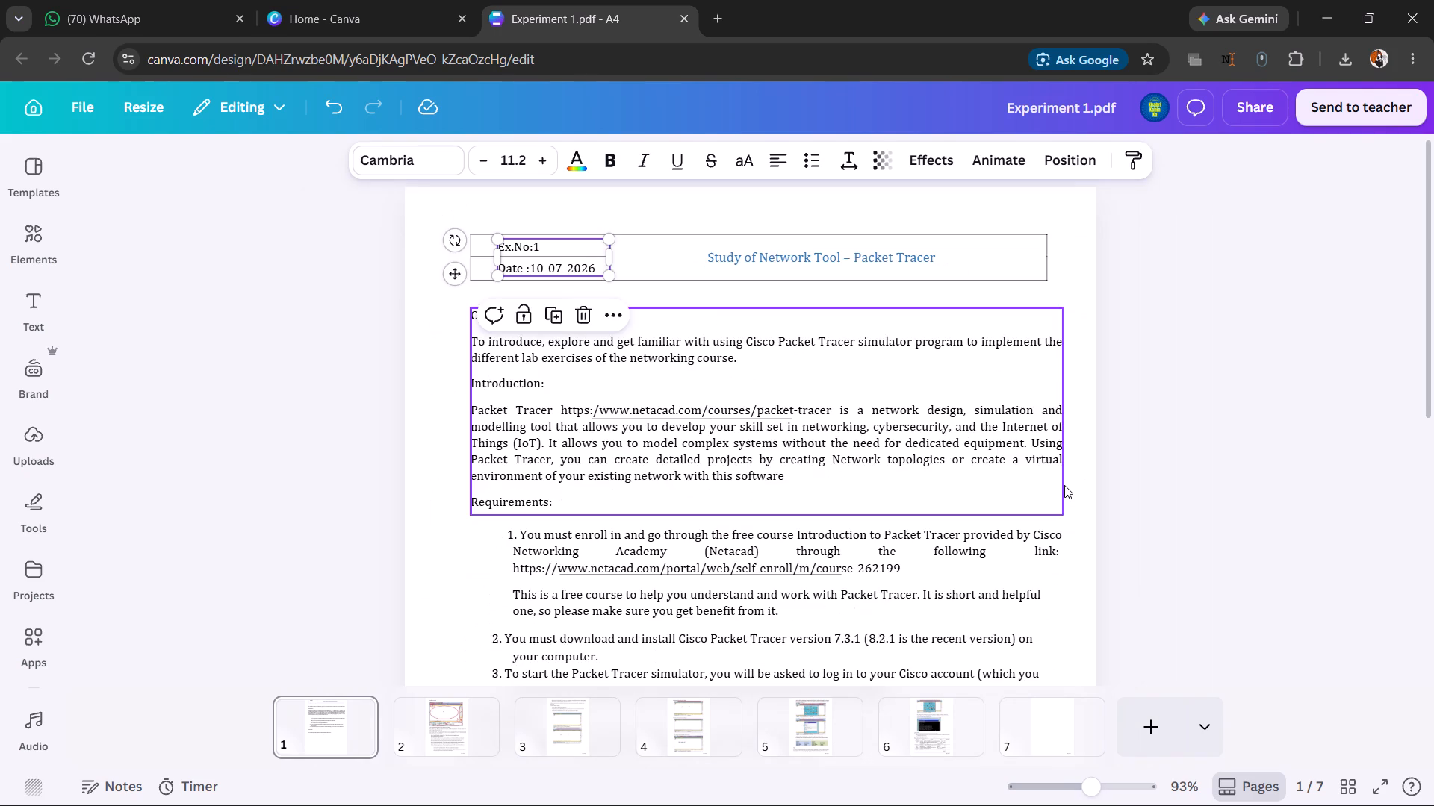
# Review all seven pages of the Experiment 1 design, from the objectives through the rubrics table to the last page.
pyautogui.scroll(-13, 1064, 485)
pyautogui.scroll(7, 1064, 485)
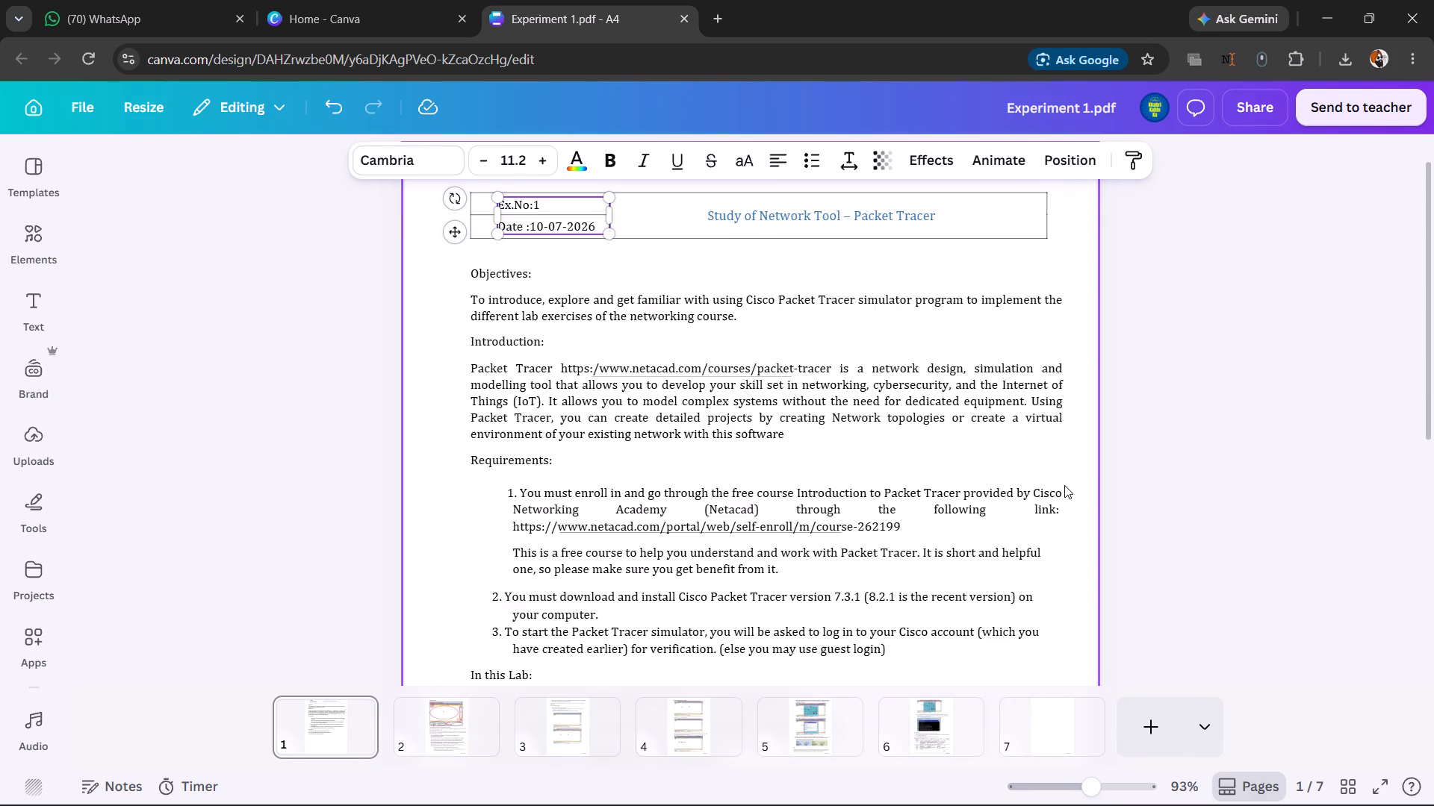
pyautogui.scroll(7, 1064, 485)
pyautogui.scroll(-7, 1064, 485)
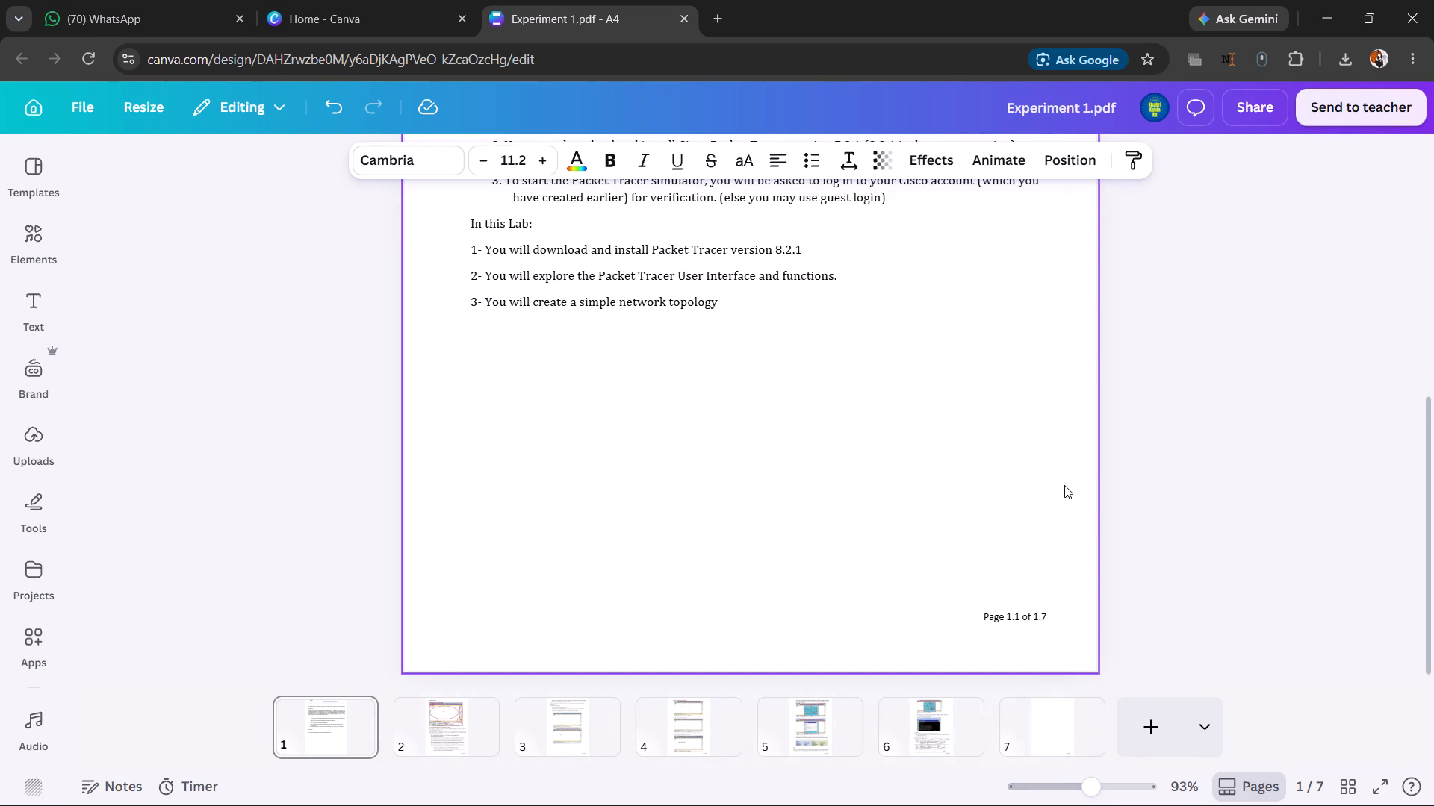
pyautogui.scroll(-5, 1433, 489)
pyautogui.scroll(3, 1433, 489)
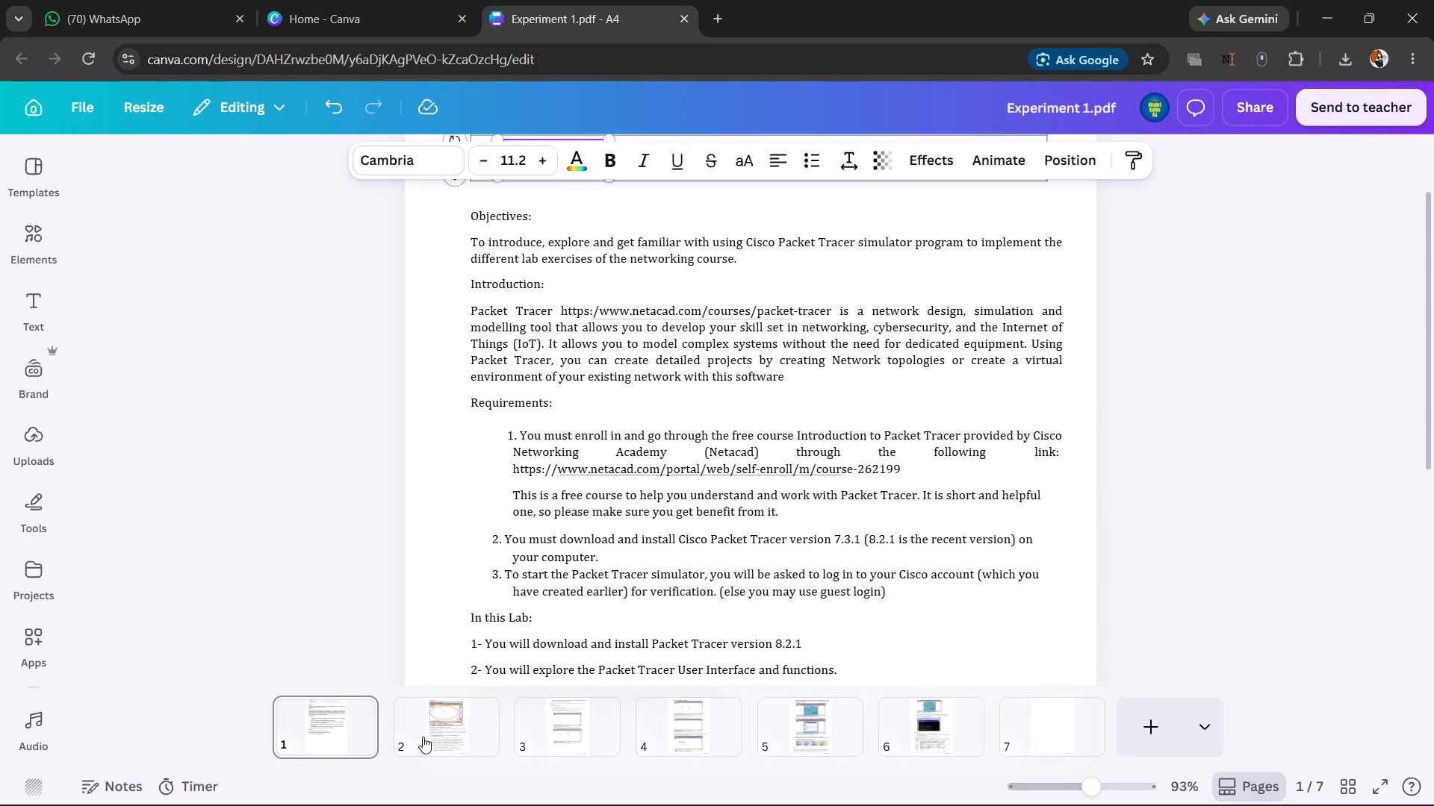
pyautogui.click(431, 726)
pyautogui.scroll(6, 918, 562)
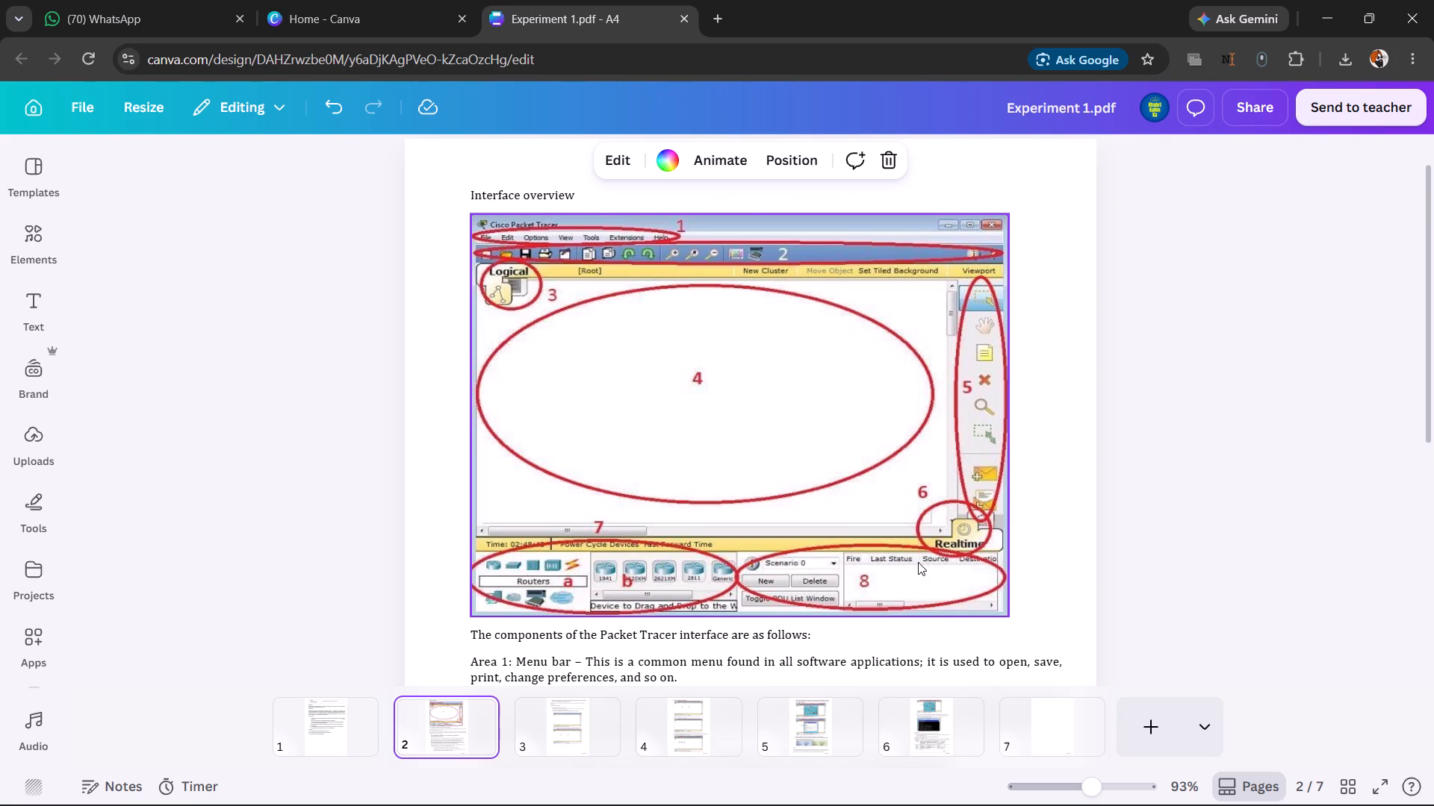
pyautogui.scroll(-9, 918, 562)
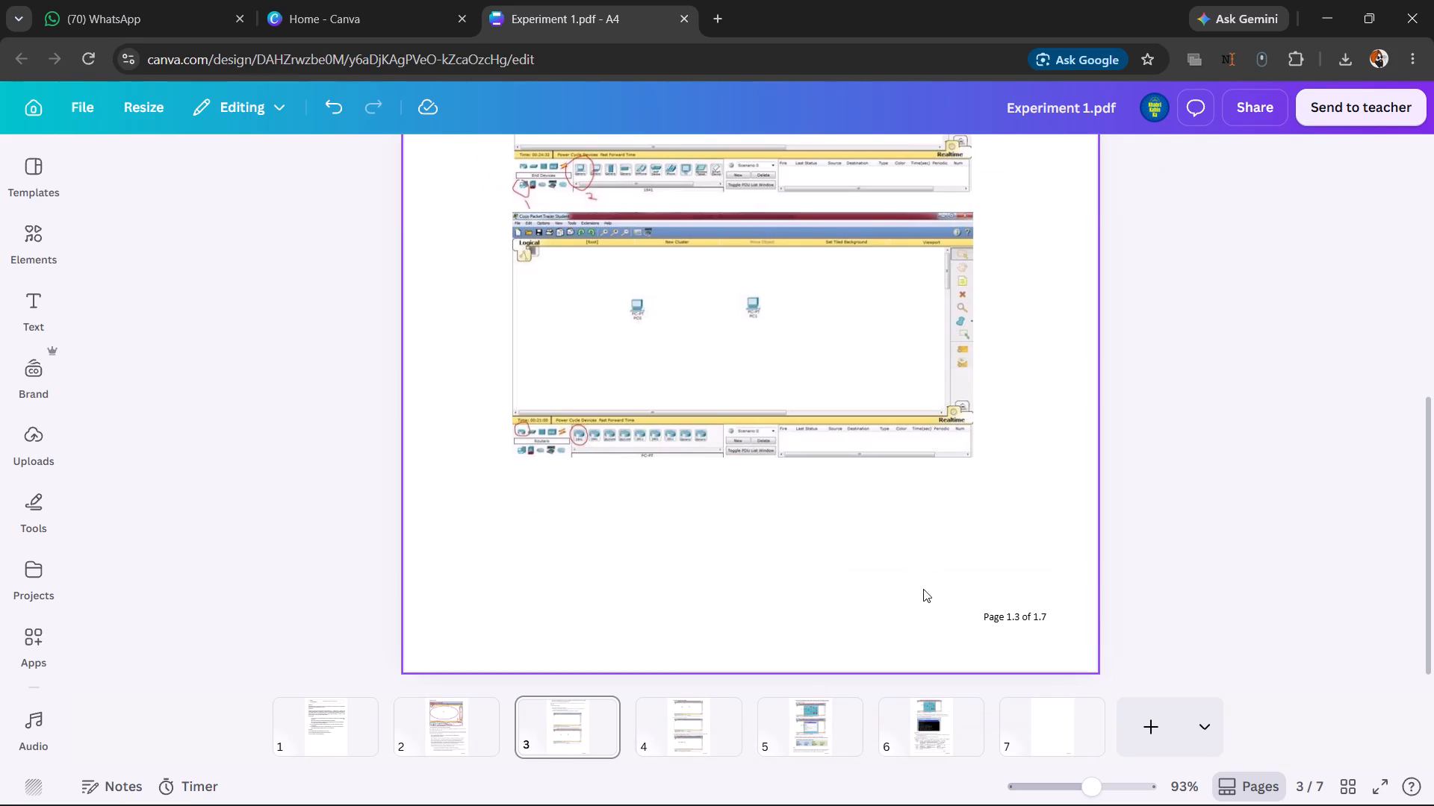
pyautogui.click(648, 724)
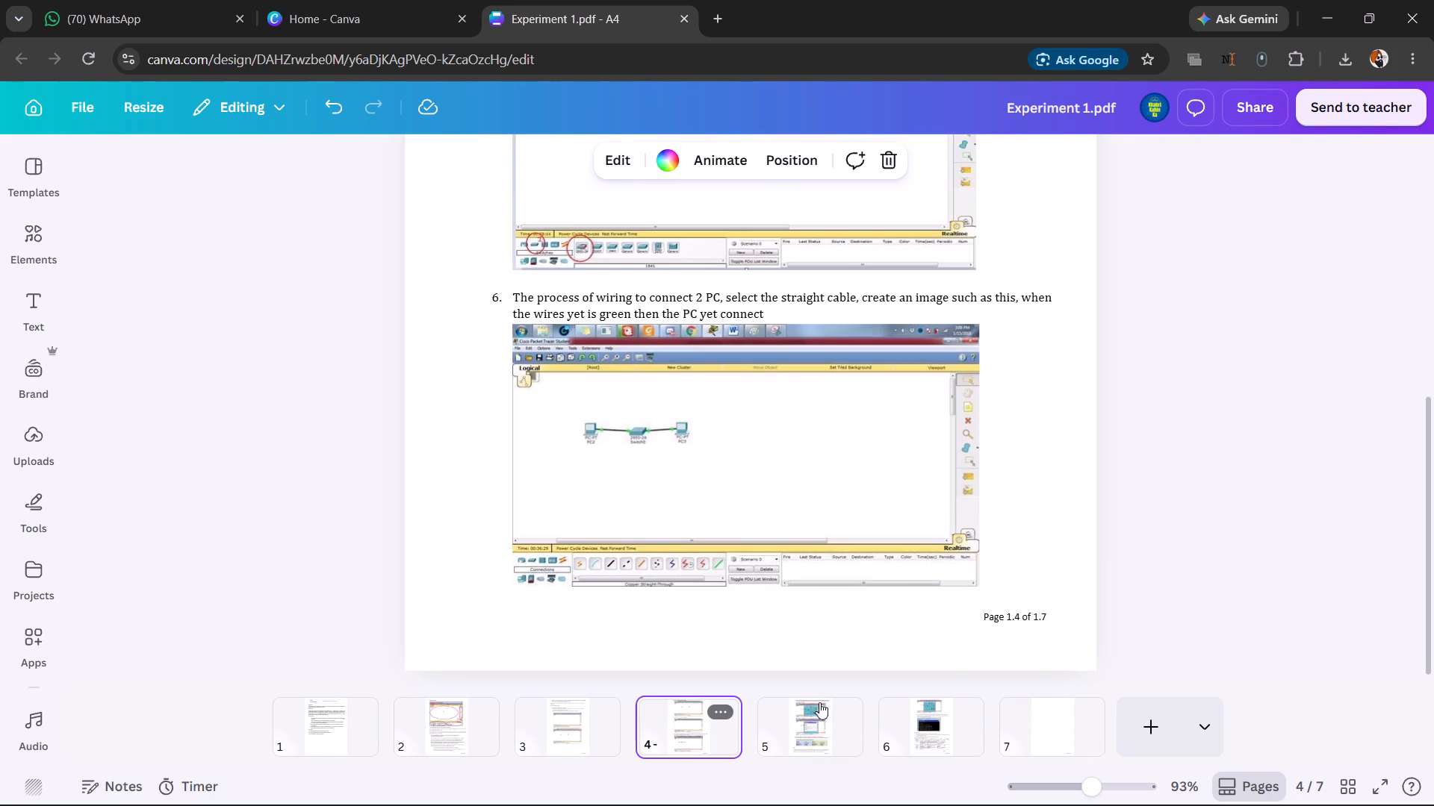
pyautogui.click(802, 725)
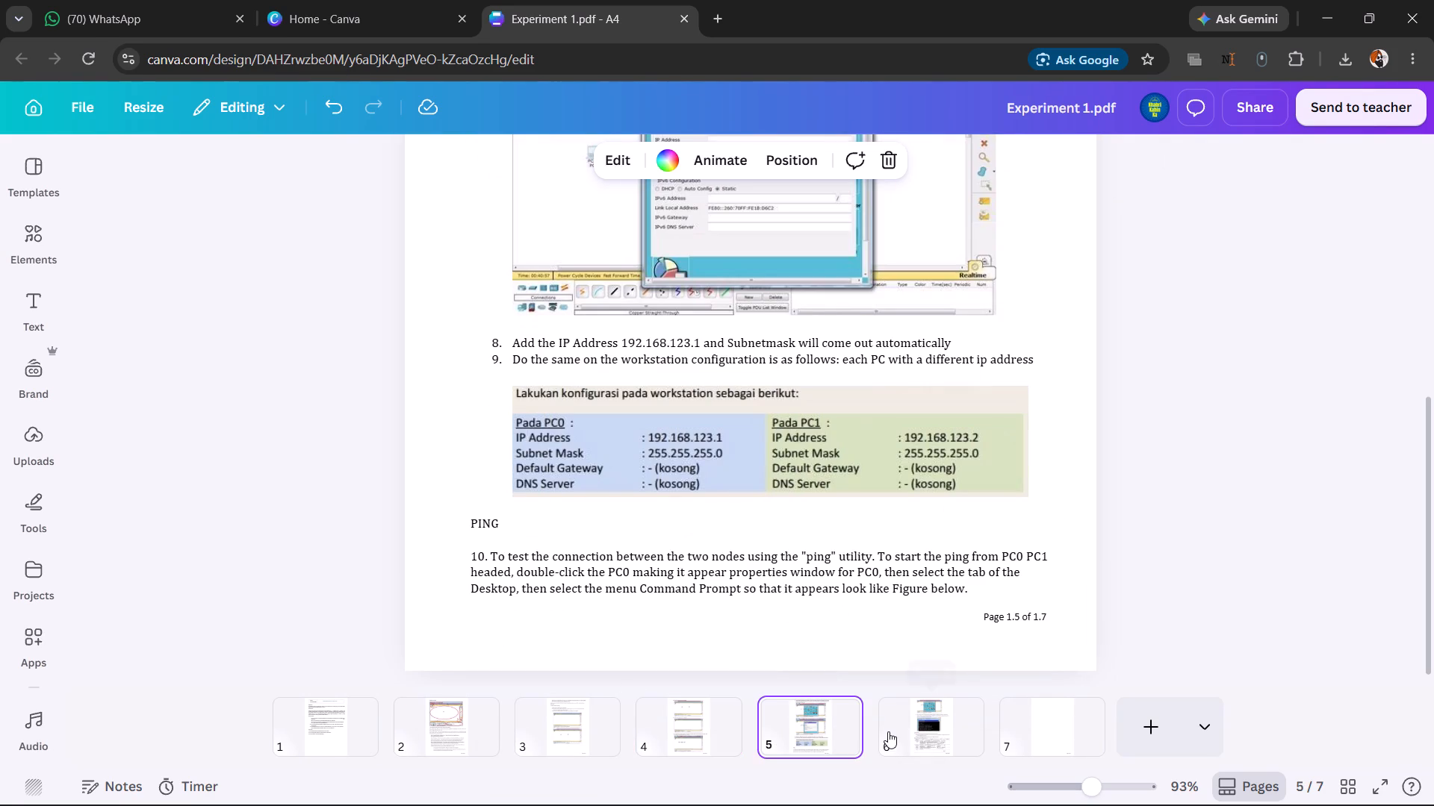
pyautogui.click(888, 731)
pyautogui.scroll(-4, 1058, 560)
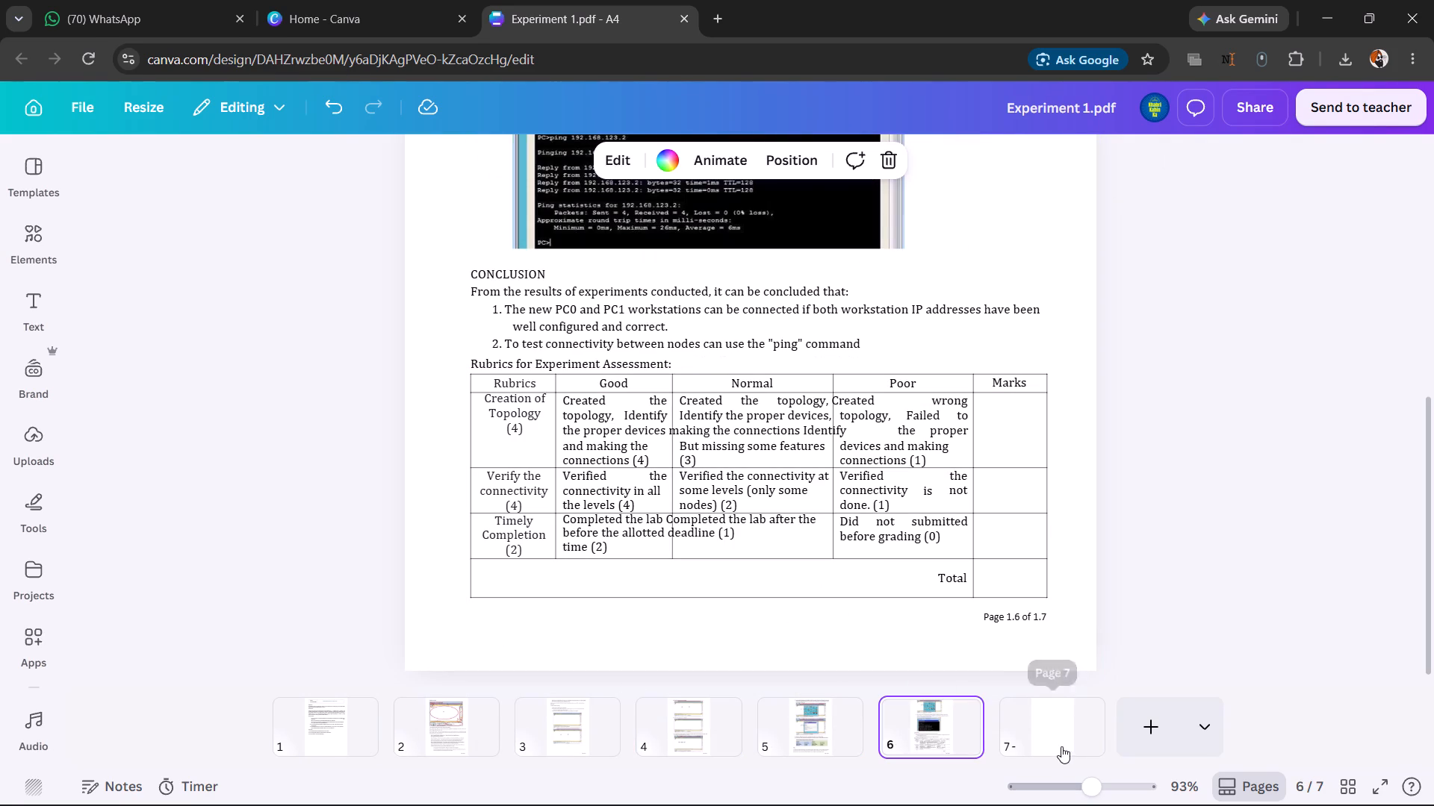
pyautogui.click(1061, 746)
pyautogui.scroll(5, 1015, 287)
pyautogui.scroll(-3, 1015, 287)
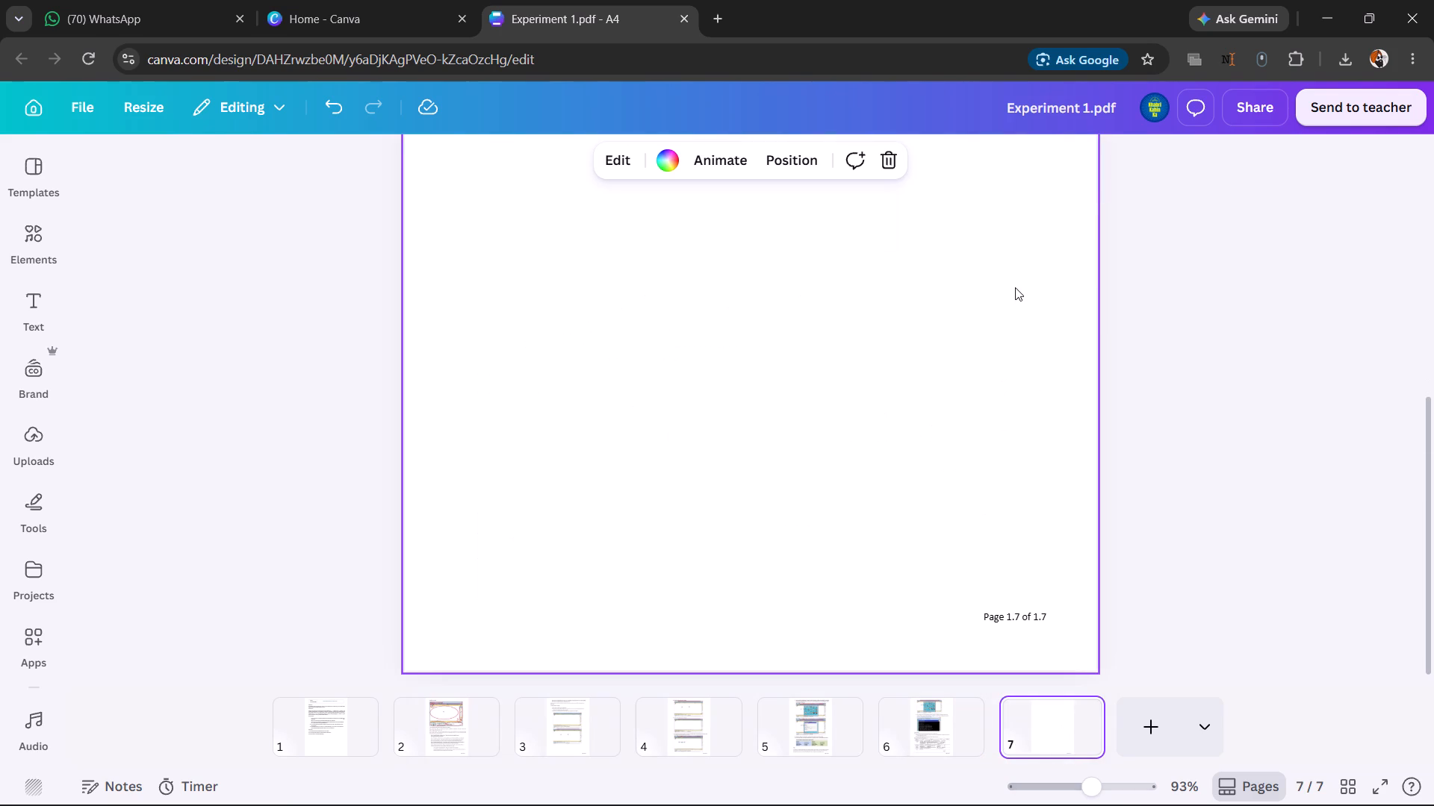
pyautogui.scroll(8, 1015, 287)
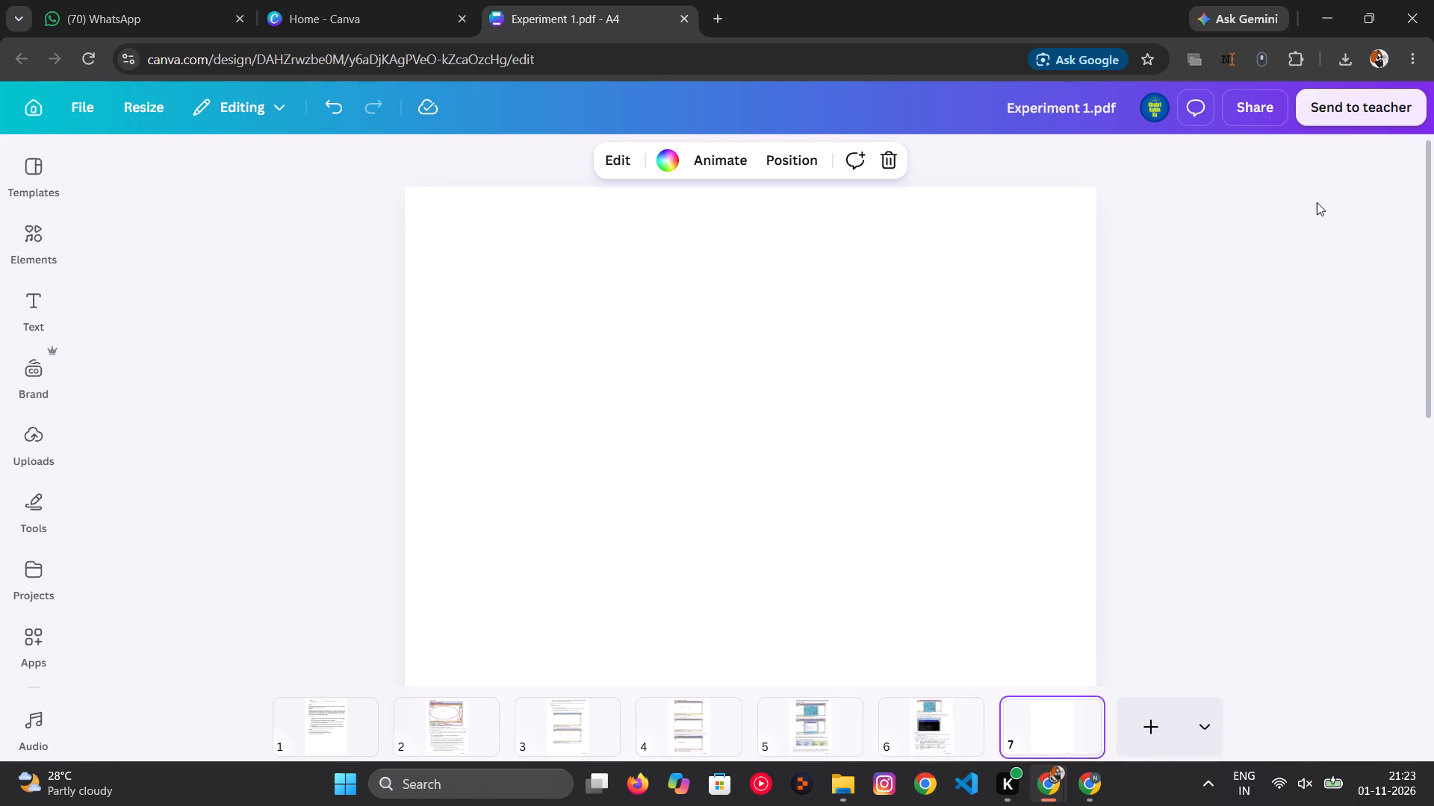
# Open the download options for the Experiment 1 design.
pyautogui.click(1276, 99)
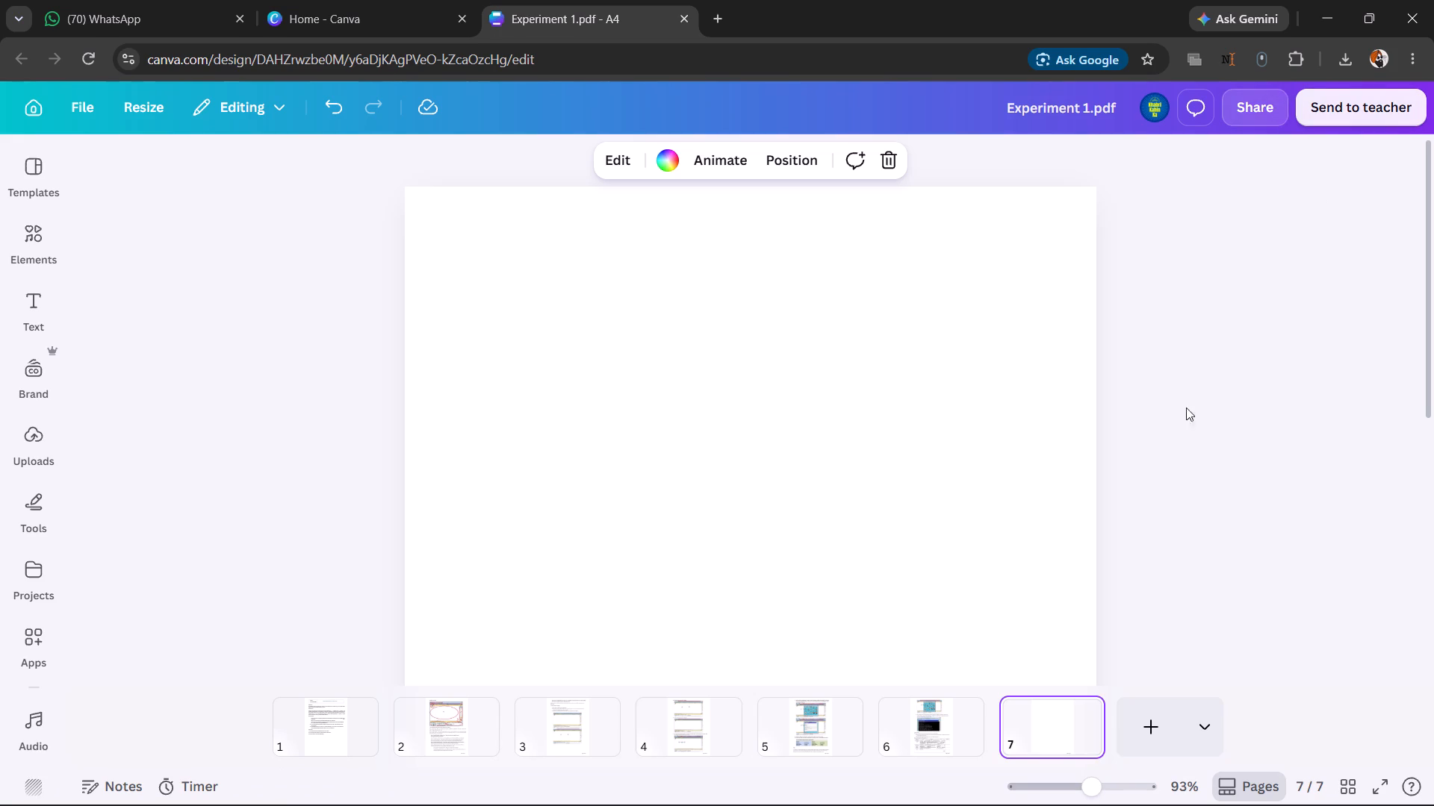
pyautogui.click(1092, 534)
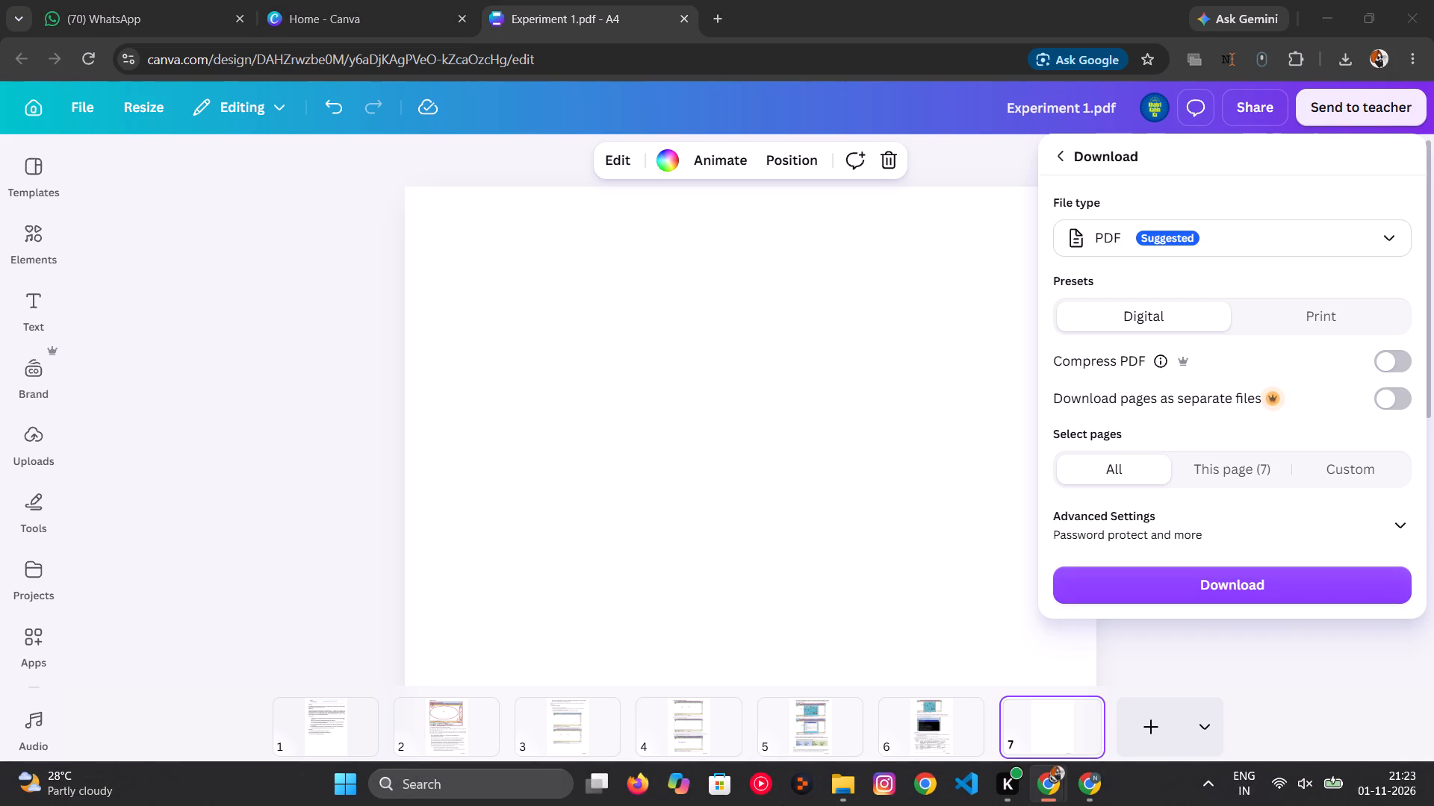
# Create a folder named CN FINAL in the Downloads folder and close the file window.
pyautogui.click(846, 786)
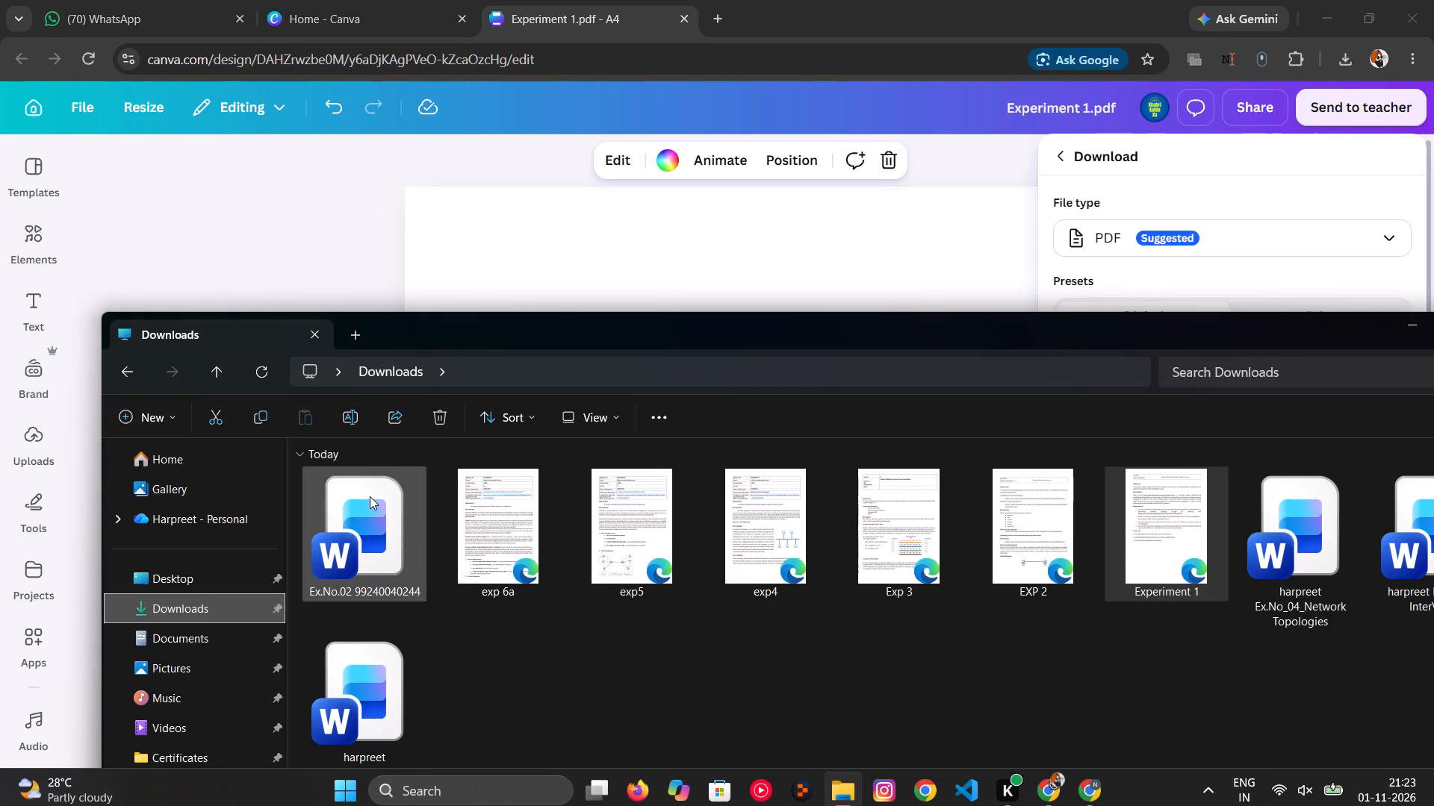
pyautogui.click(552, 726)
pyautogui.rightClick(552, 726)
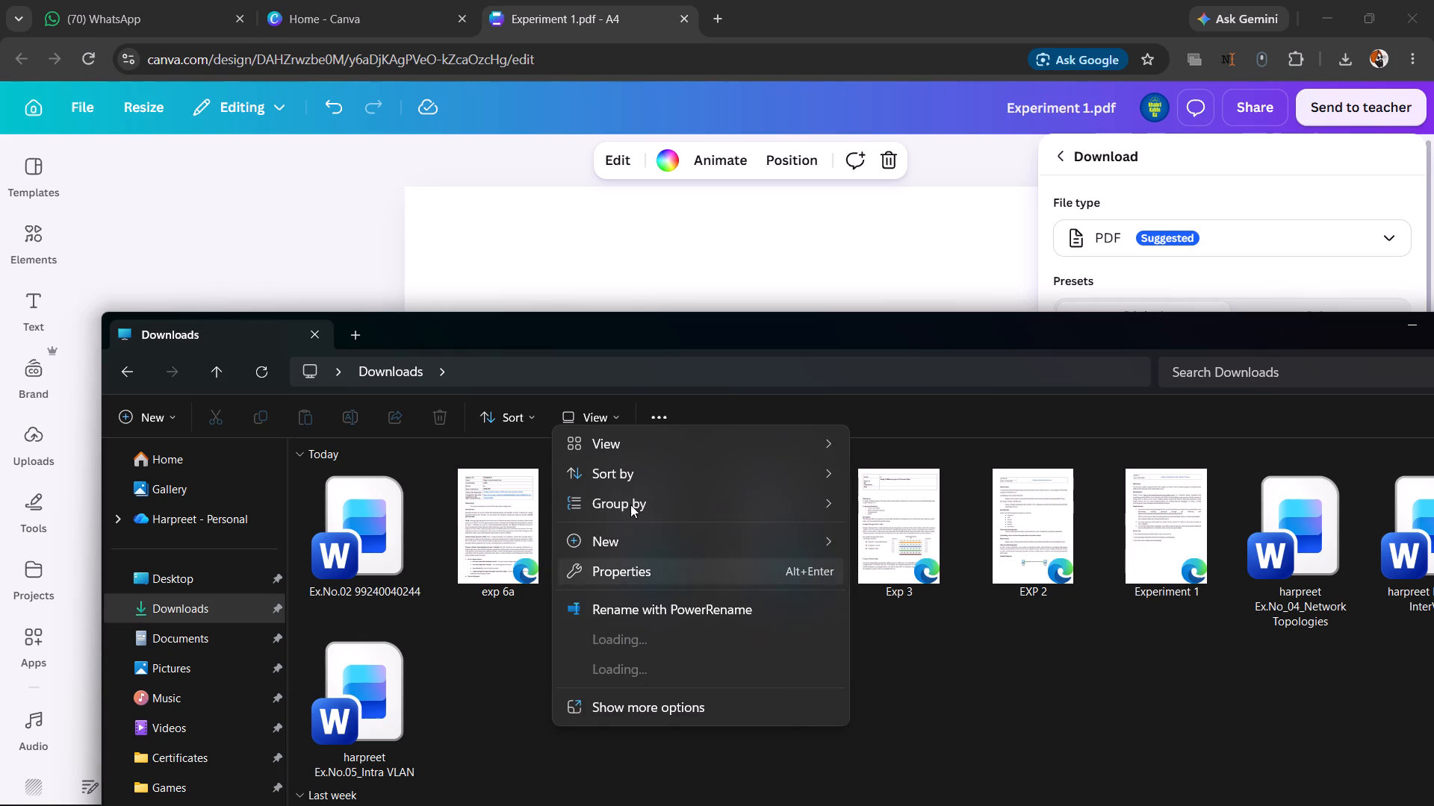
pyautogui.click(598, 540)
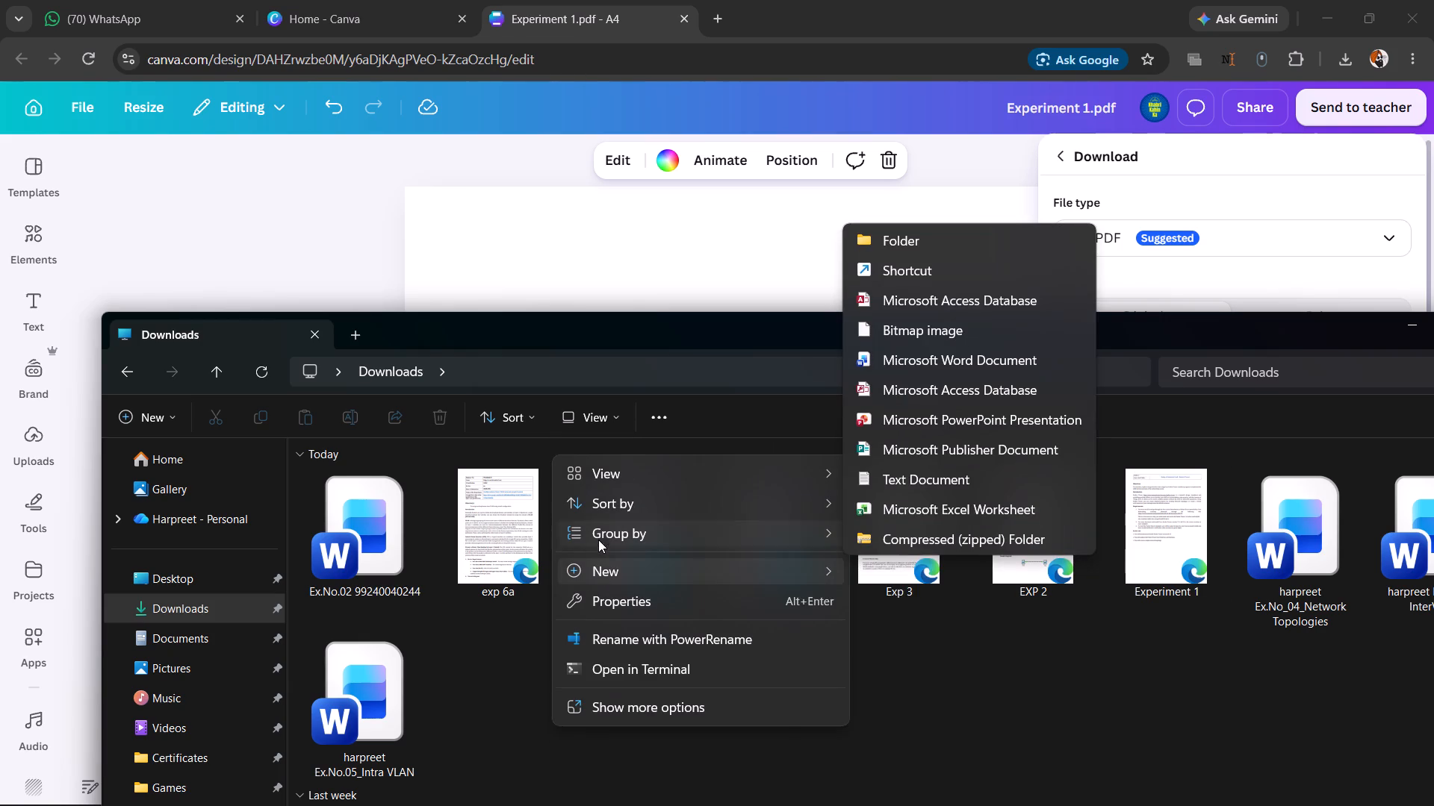
pyautogui.click(907, 251)
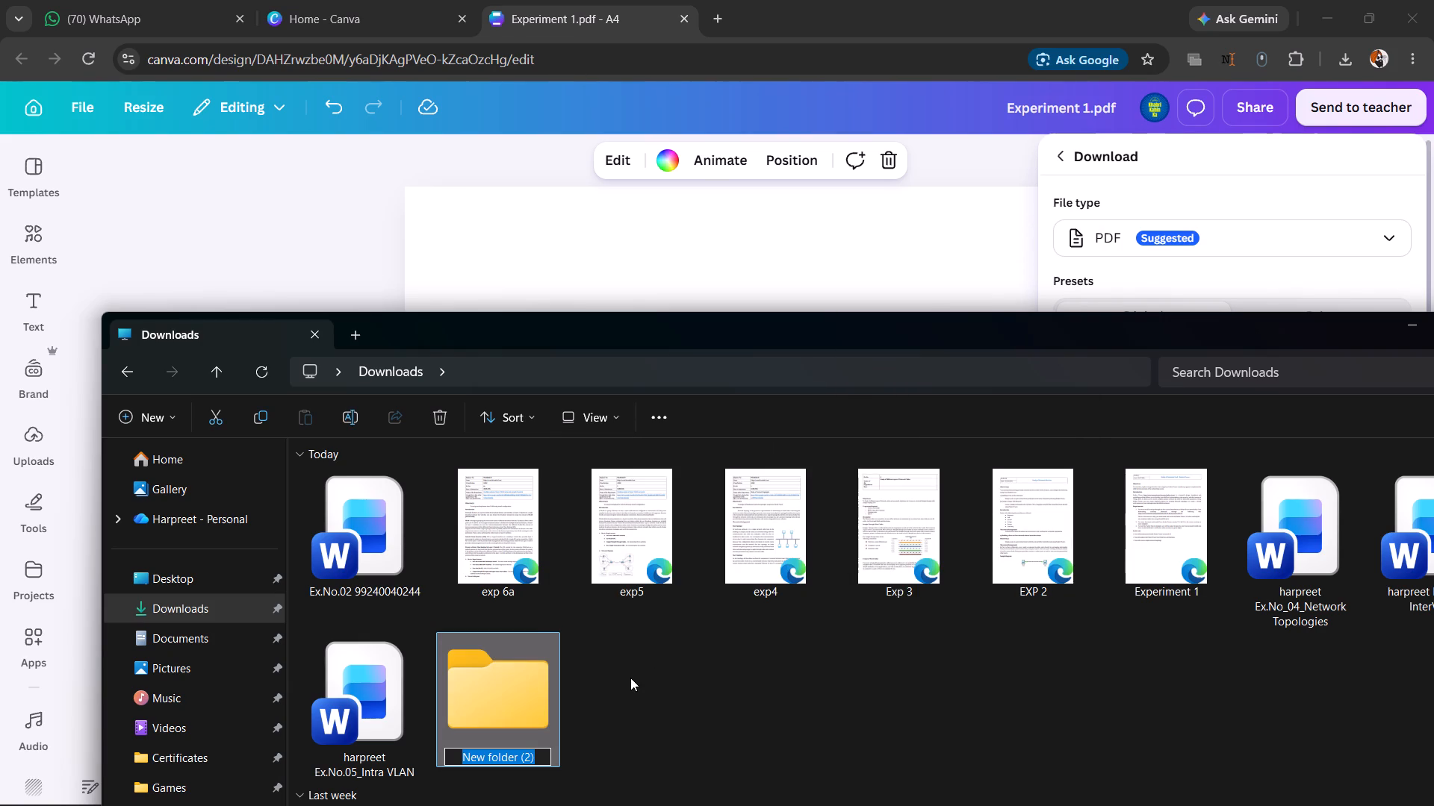
pyautogui.hotkey('shift', 'c')
pyautogui.write('N FINAL')
pyautogui.press('Return')
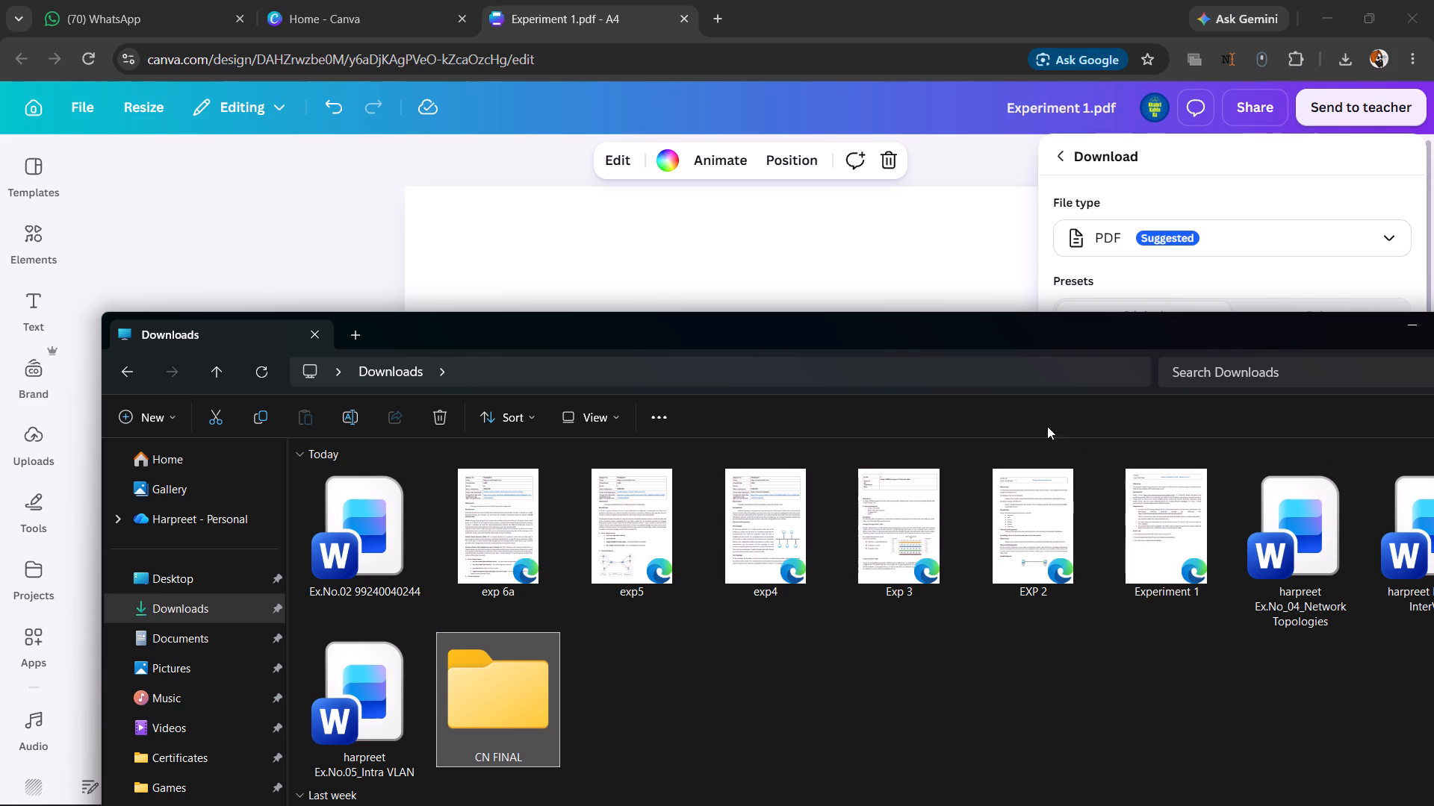
pyautogui.click(860, 333)
pyautogui.moveTo(860, 333); pyautogui.dragTo(605, 291)
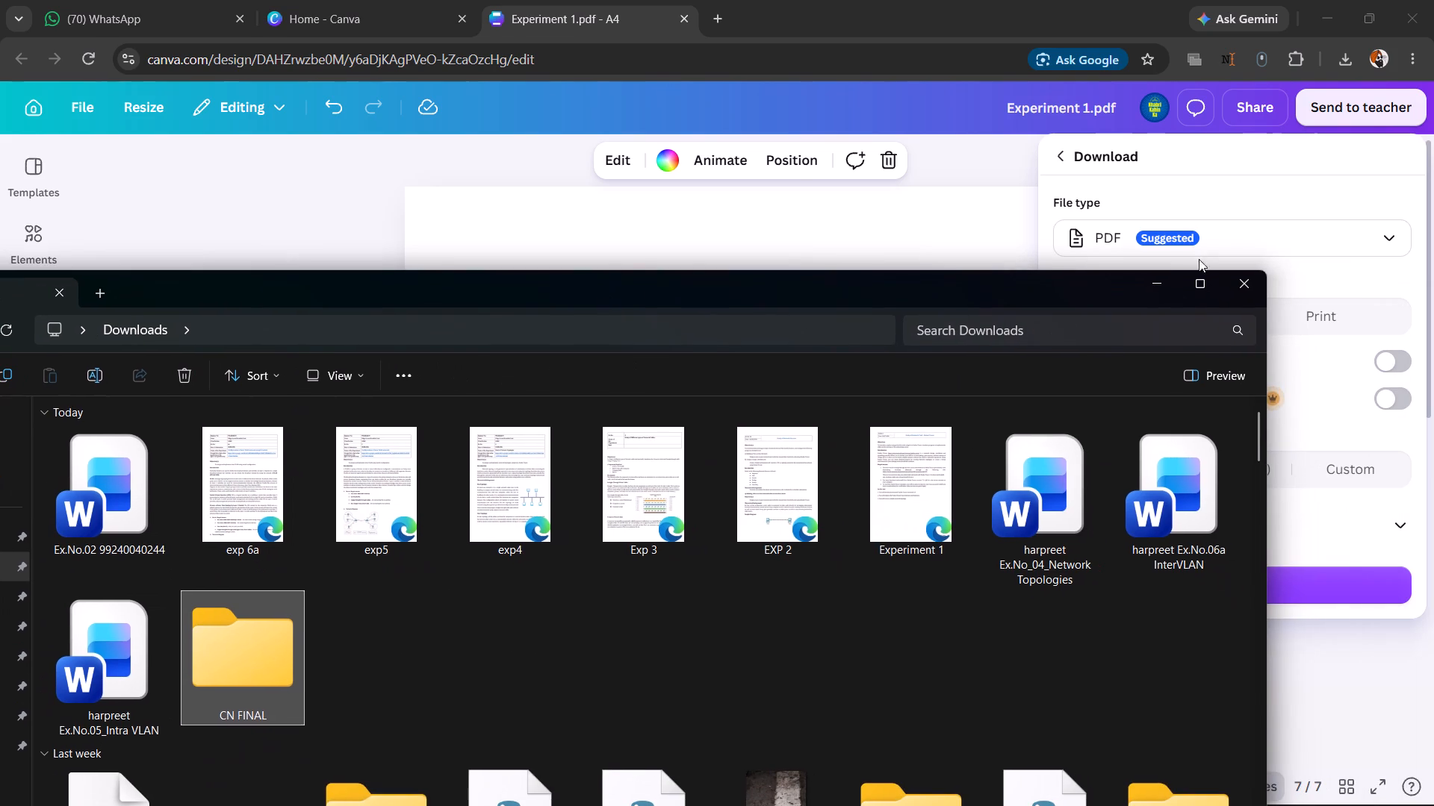
pyautogui.click(1240, 283)
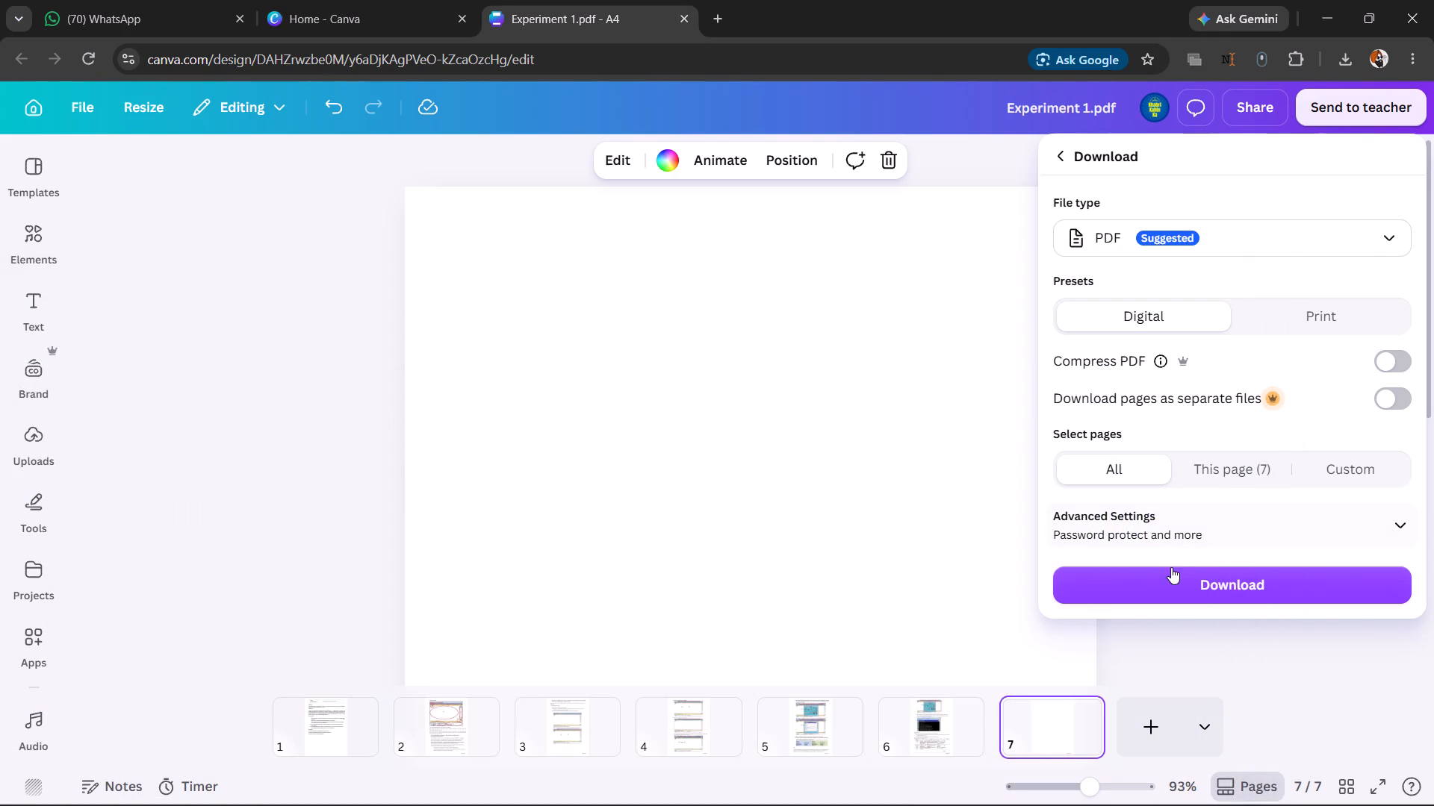
# Download all pages of the Experiment 1 design as a PDF with the Digital preset.
pyautogui.click(1161, 575)
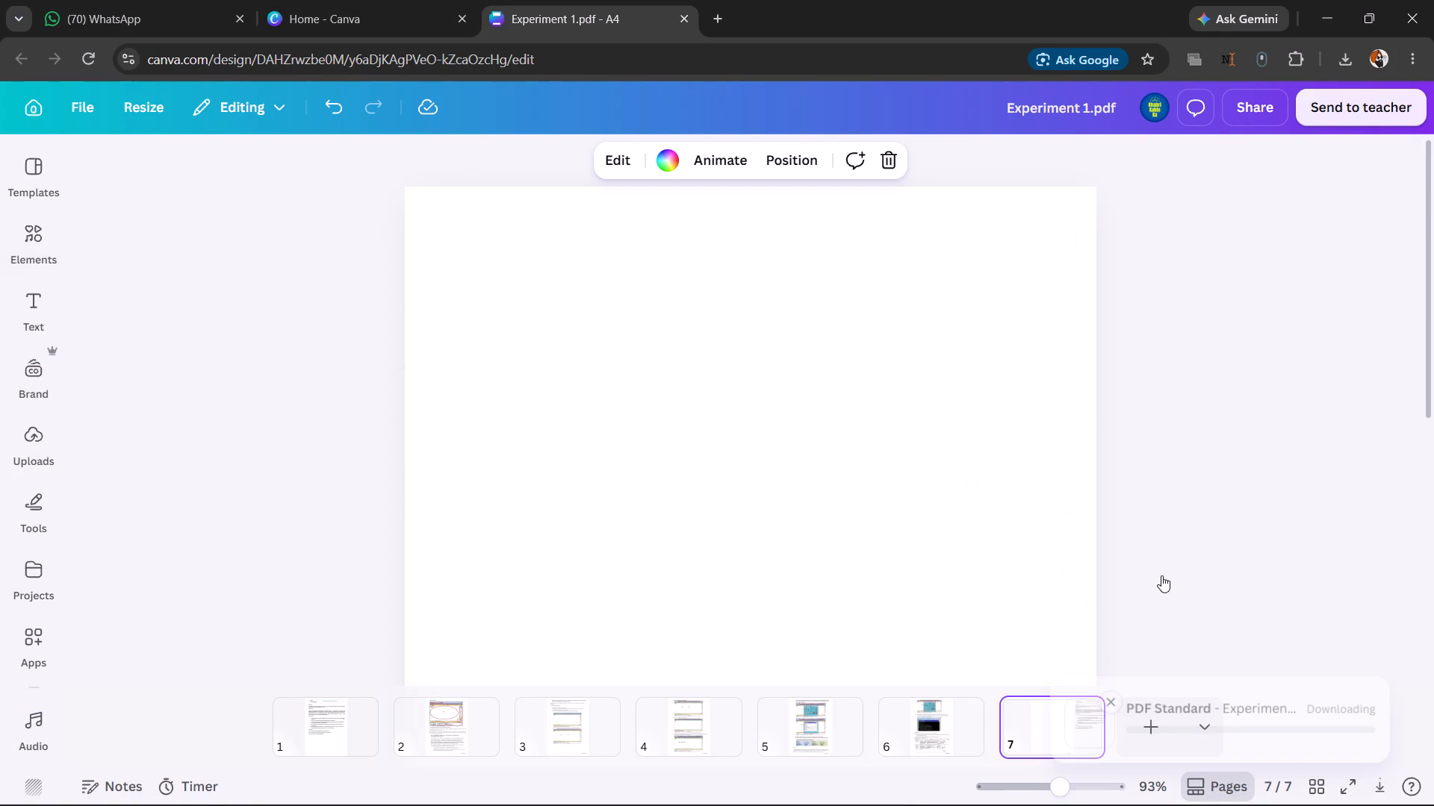
# Return to page 1 of the design and save the exported Experiment 1.pdf in the CN FINAL folder inside Downloads.
pyautogui.scroll(10, 735, 330)
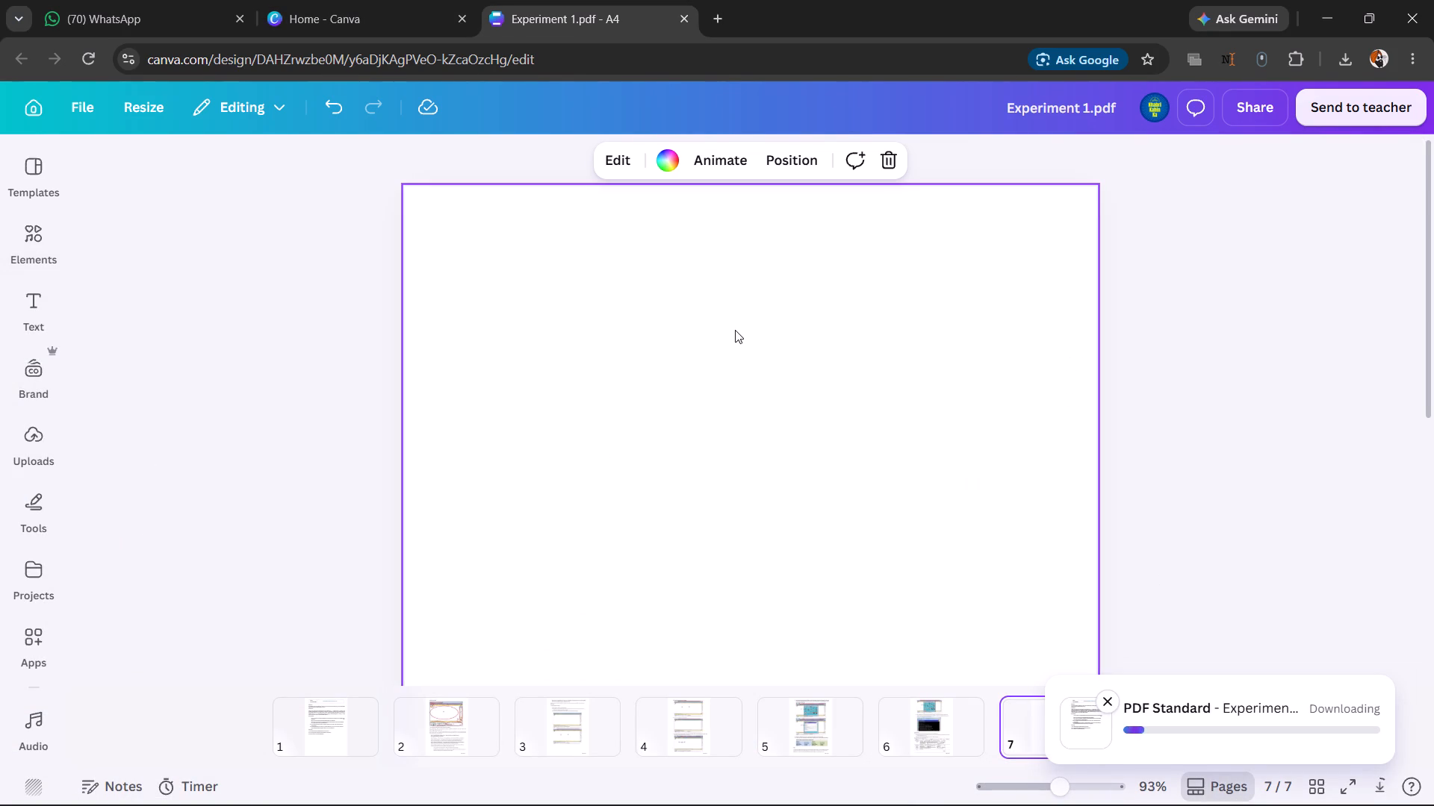
pyautogui.scroll(2, 735, 330)
pyautogui.click(311, 734)
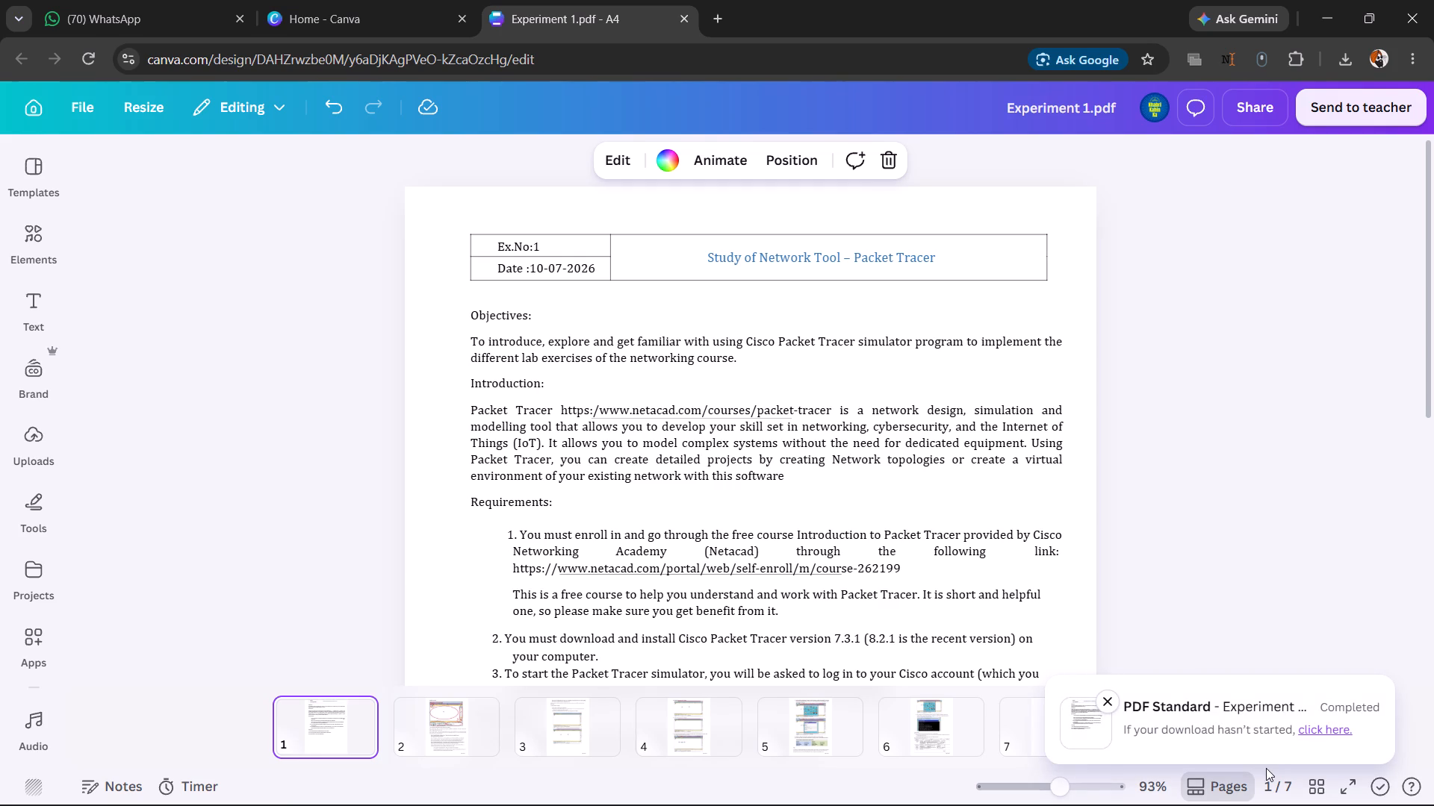
pyautogui.click(1310, 728)
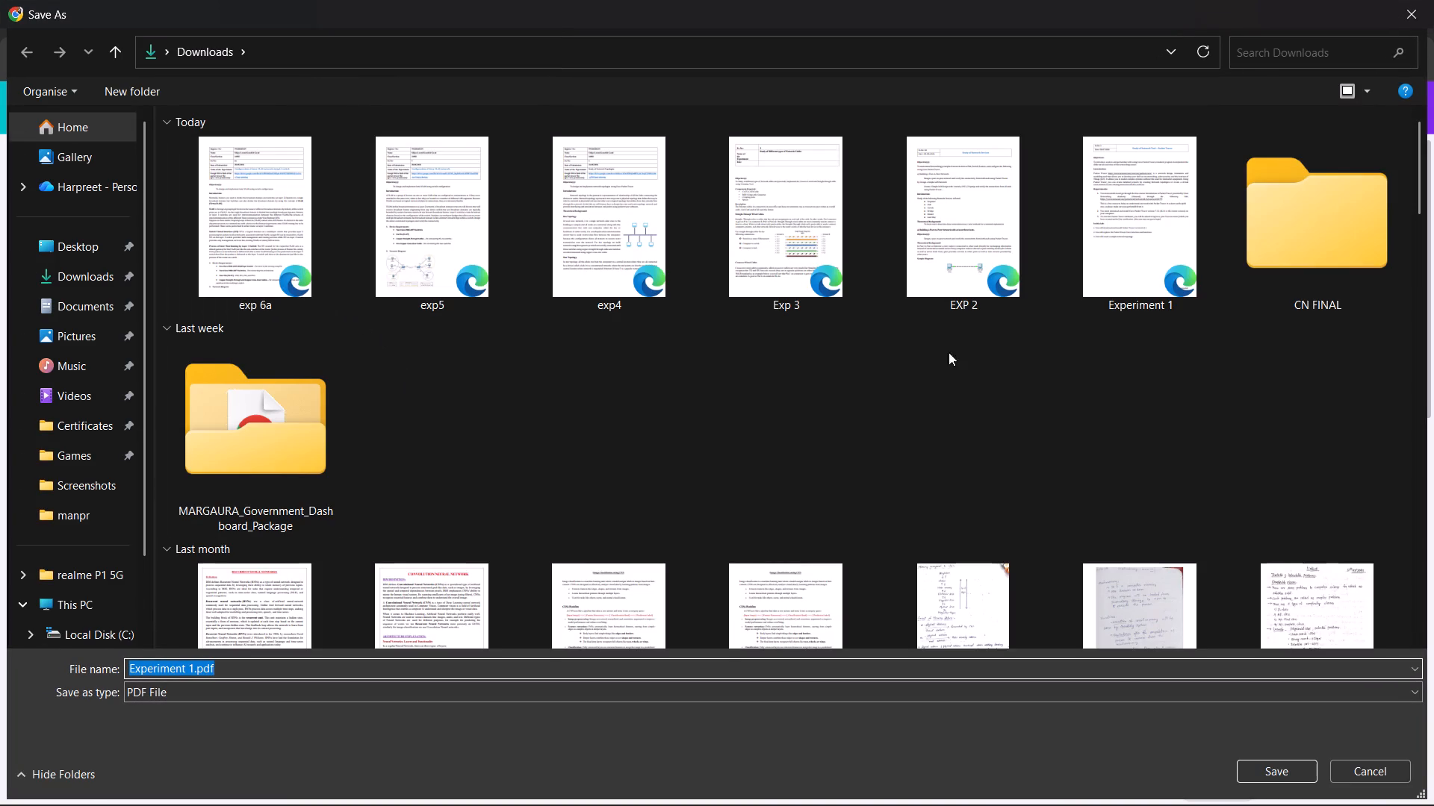
pyautogui.doubleClick(1323, 240)
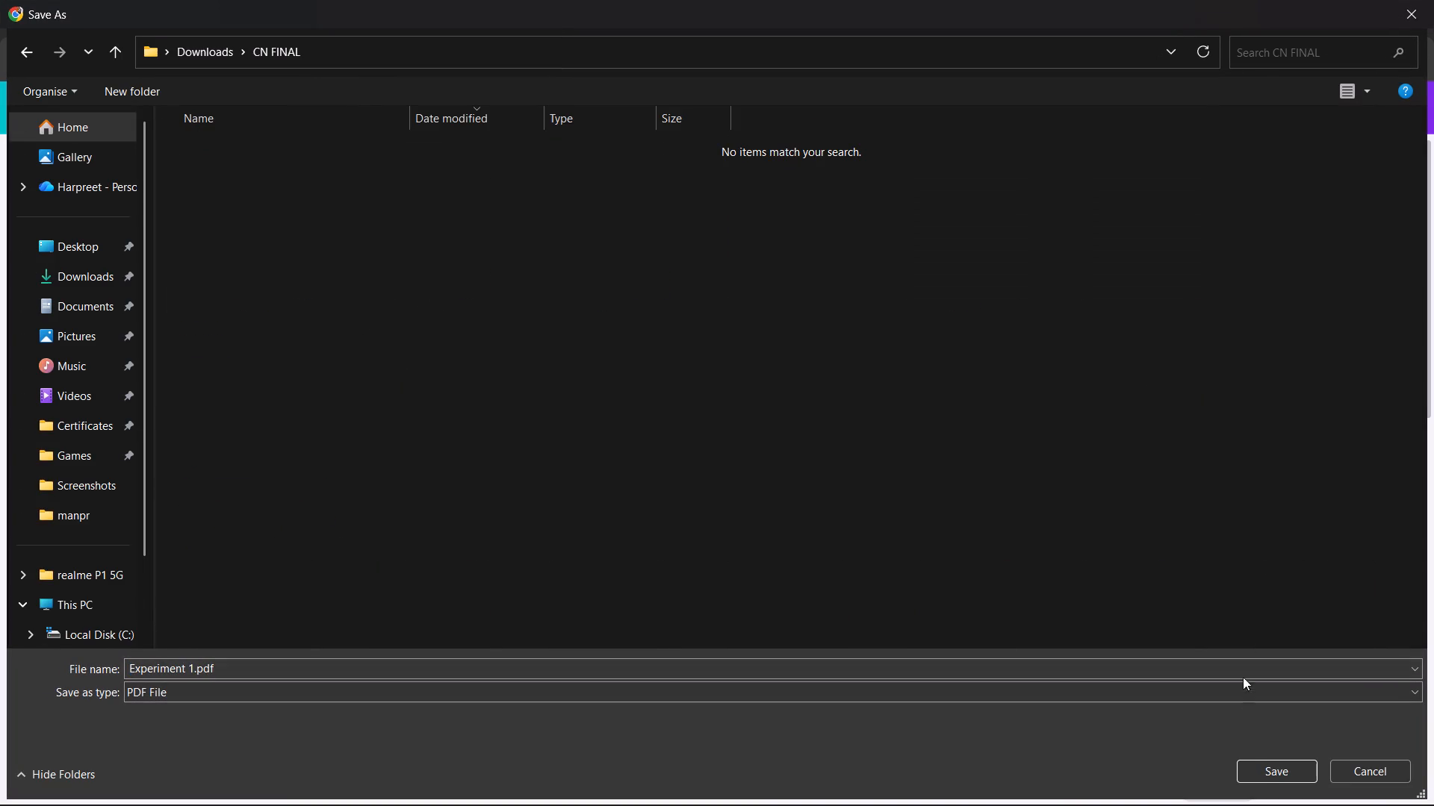
pyautogui.click(1252, 769)
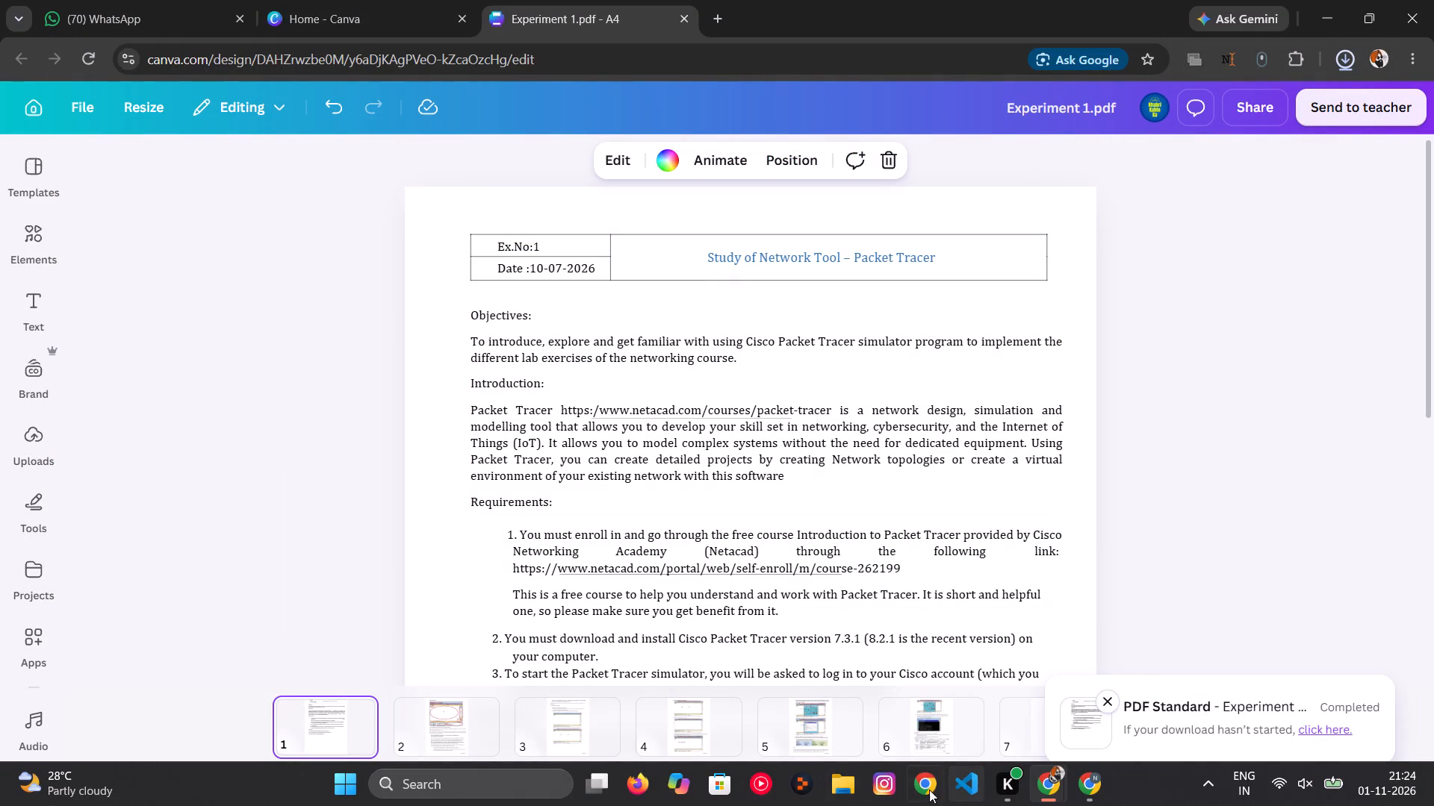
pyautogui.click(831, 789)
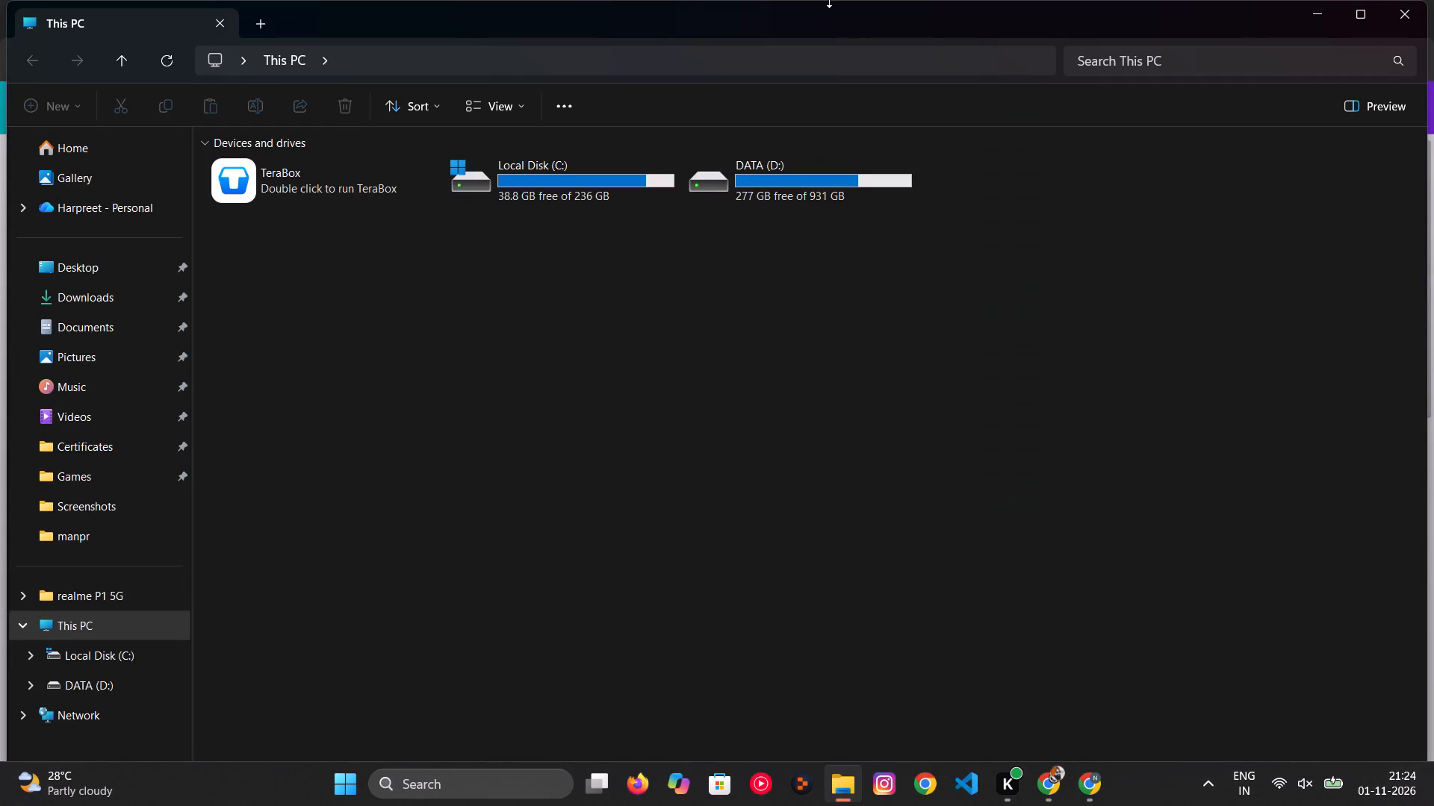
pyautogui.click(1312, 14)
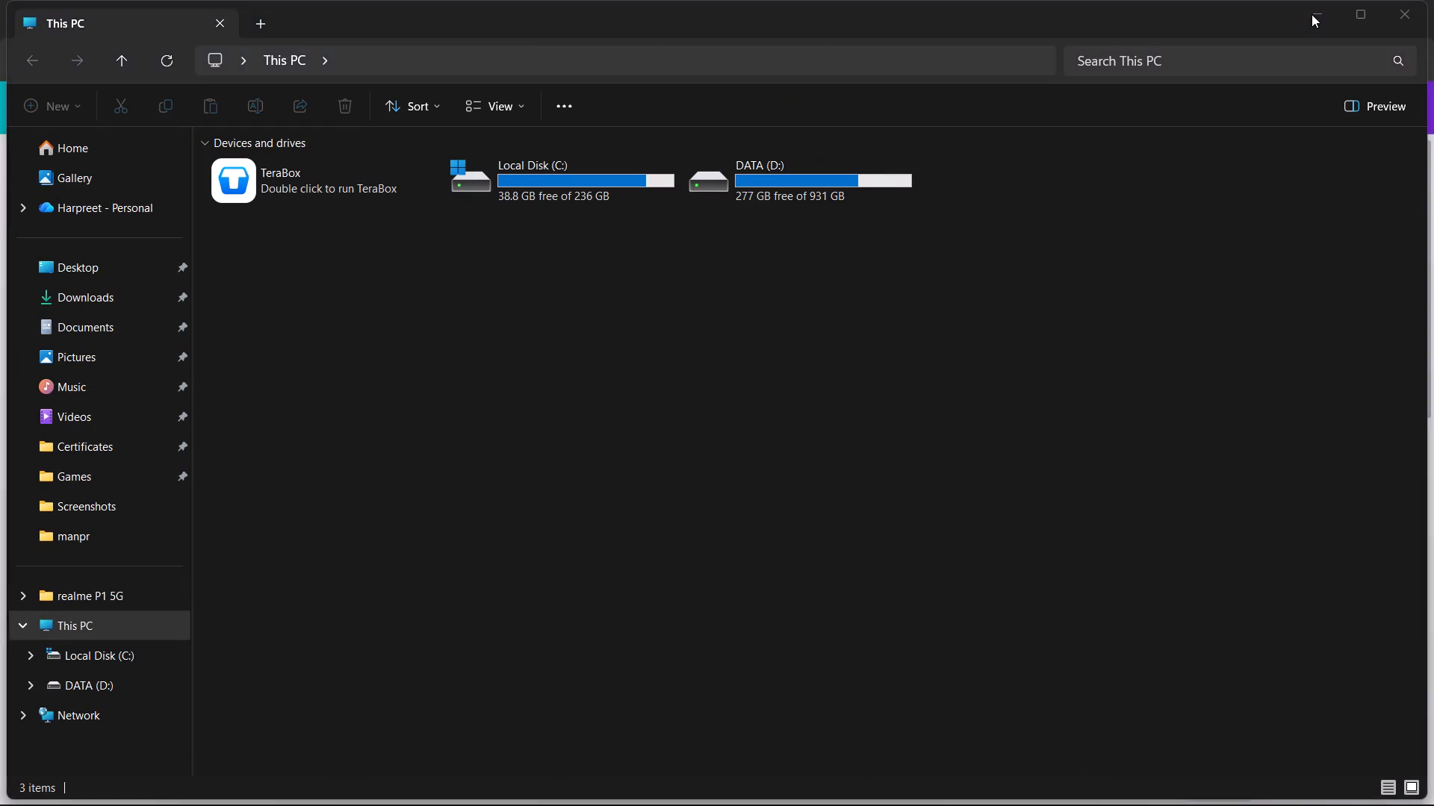
# Close the Experiment 1 design tab and return to the Canva home page.
pyautogui.click(682, 13)
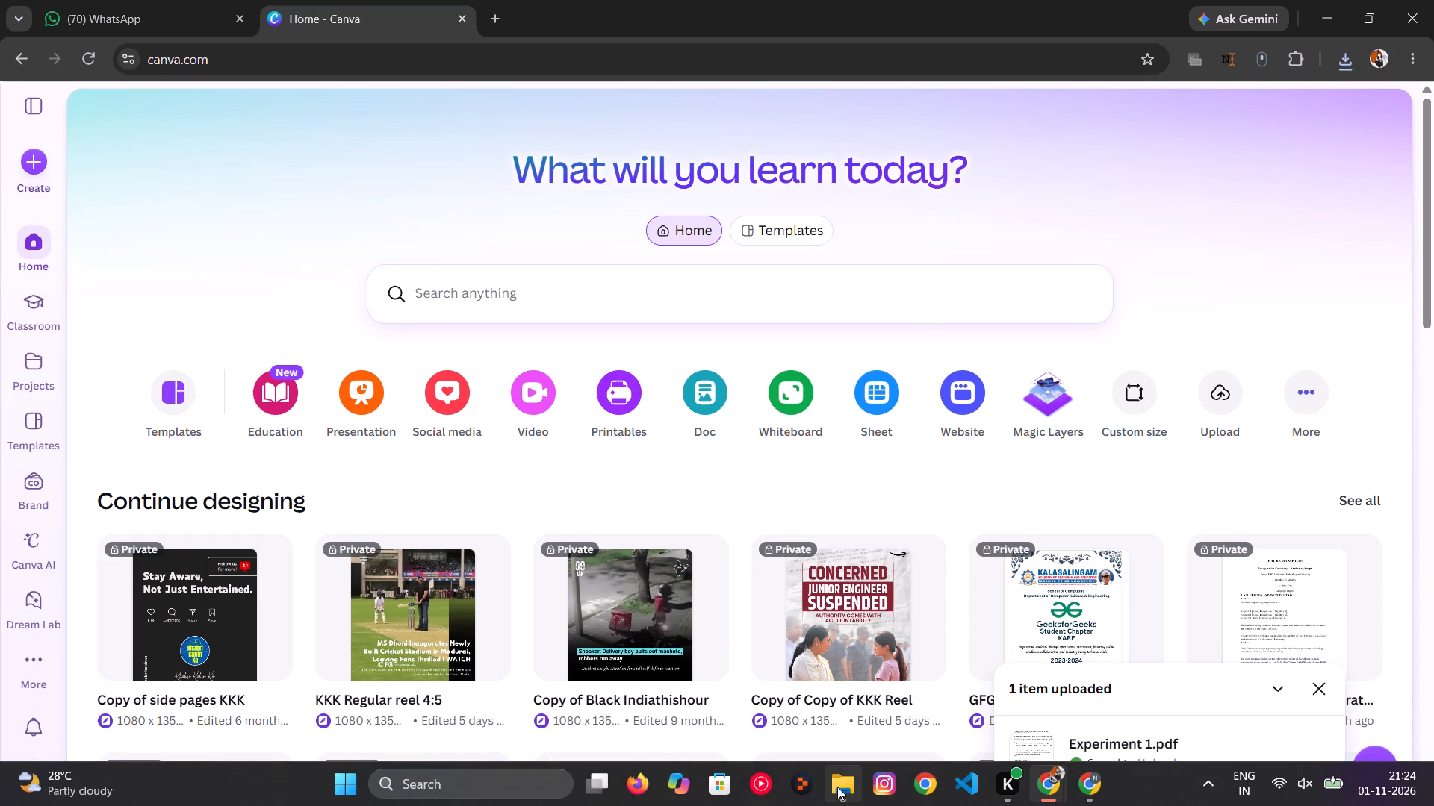
# Switch to the File Explorer window showing This PC.
pyautogui.click(831, 788)
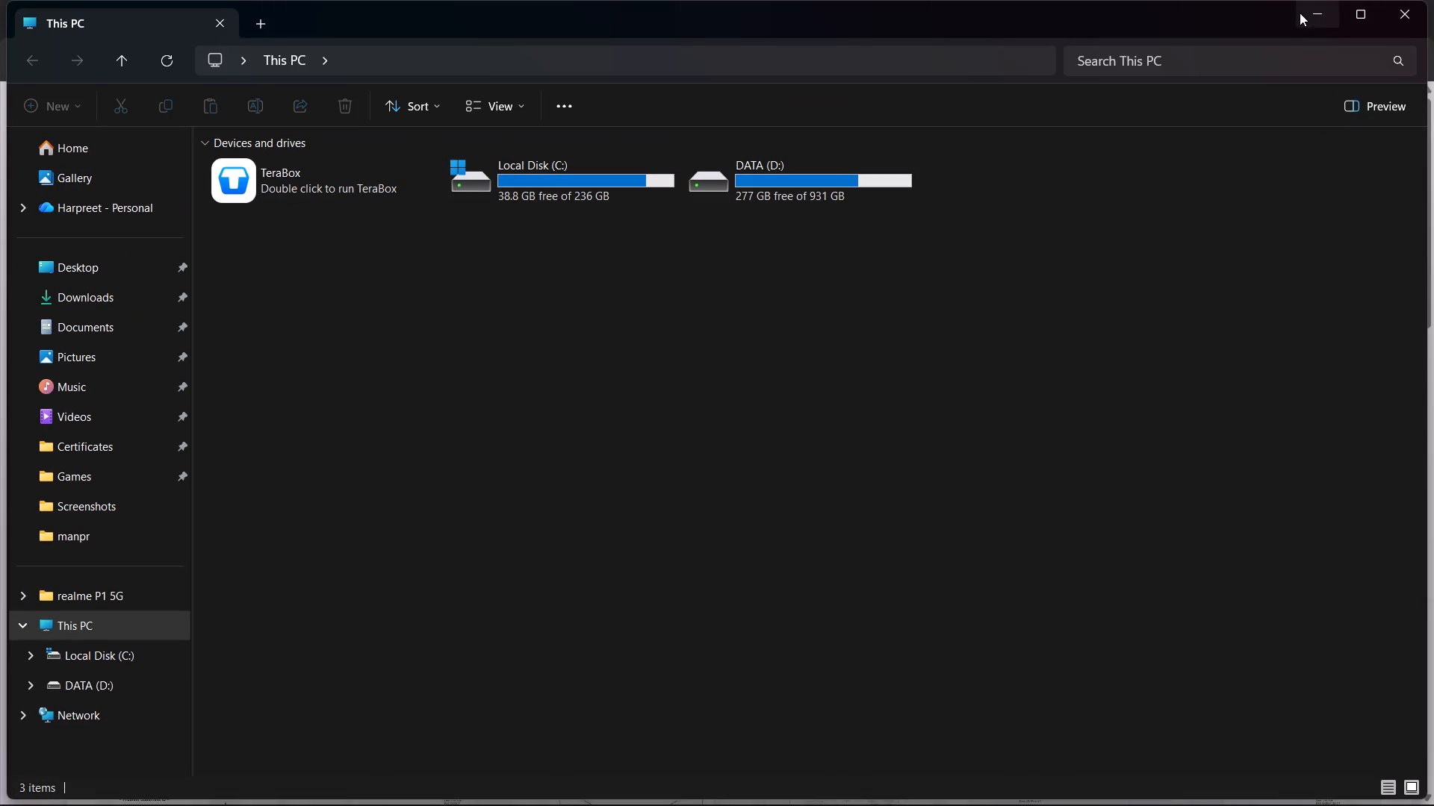
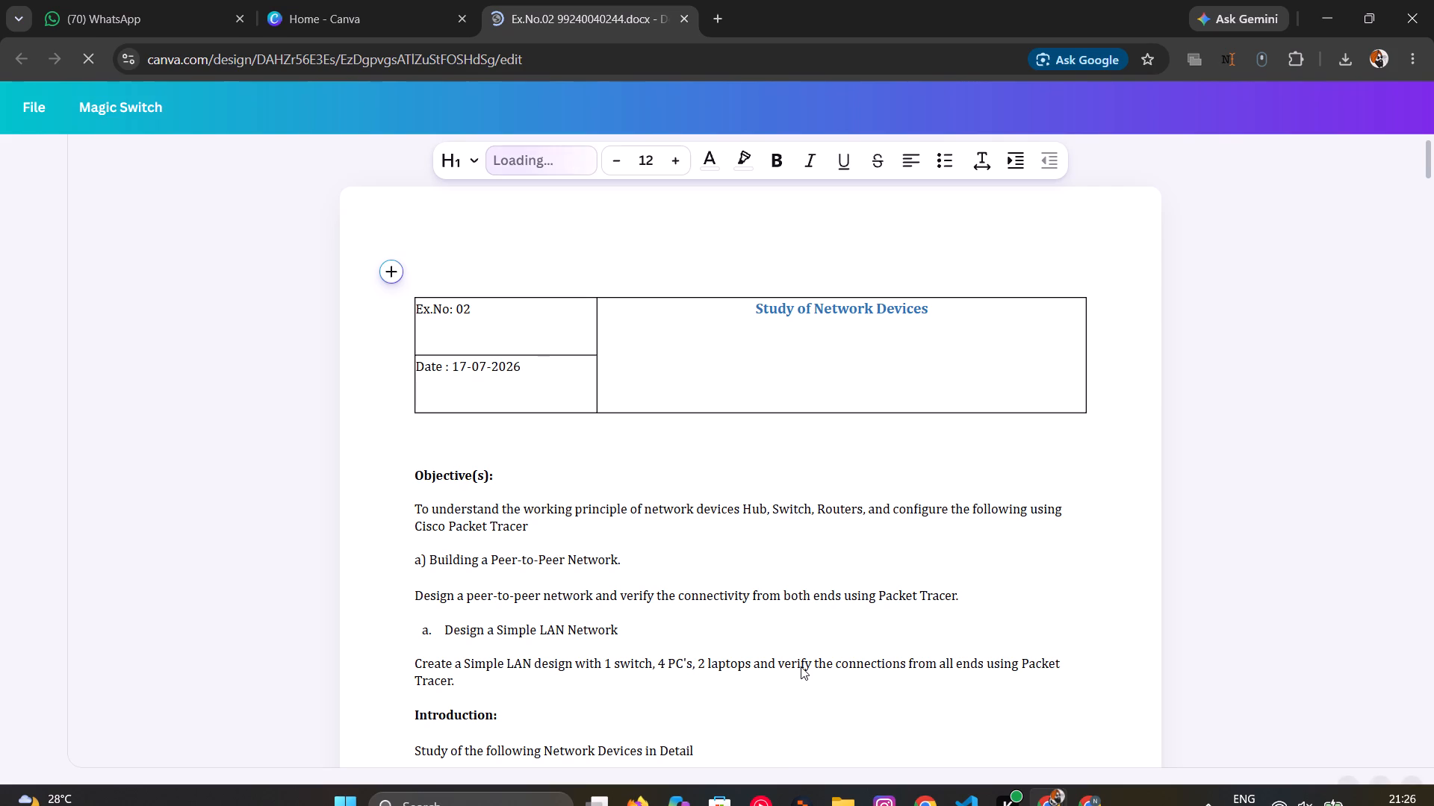
# Switch to the Canva home page and reload it.
pyautogui.click(299, 2)
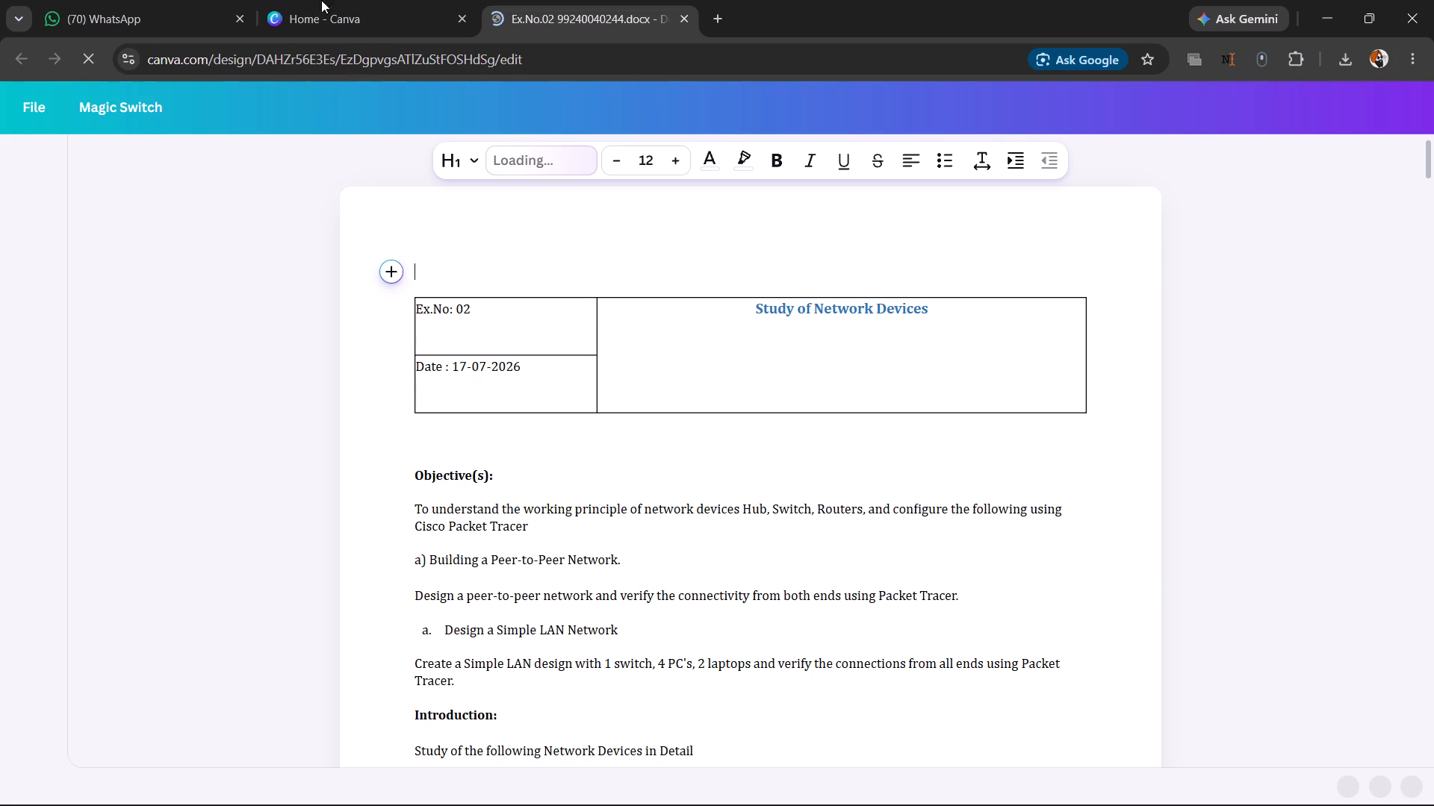
pyautogui.click(388, 0)
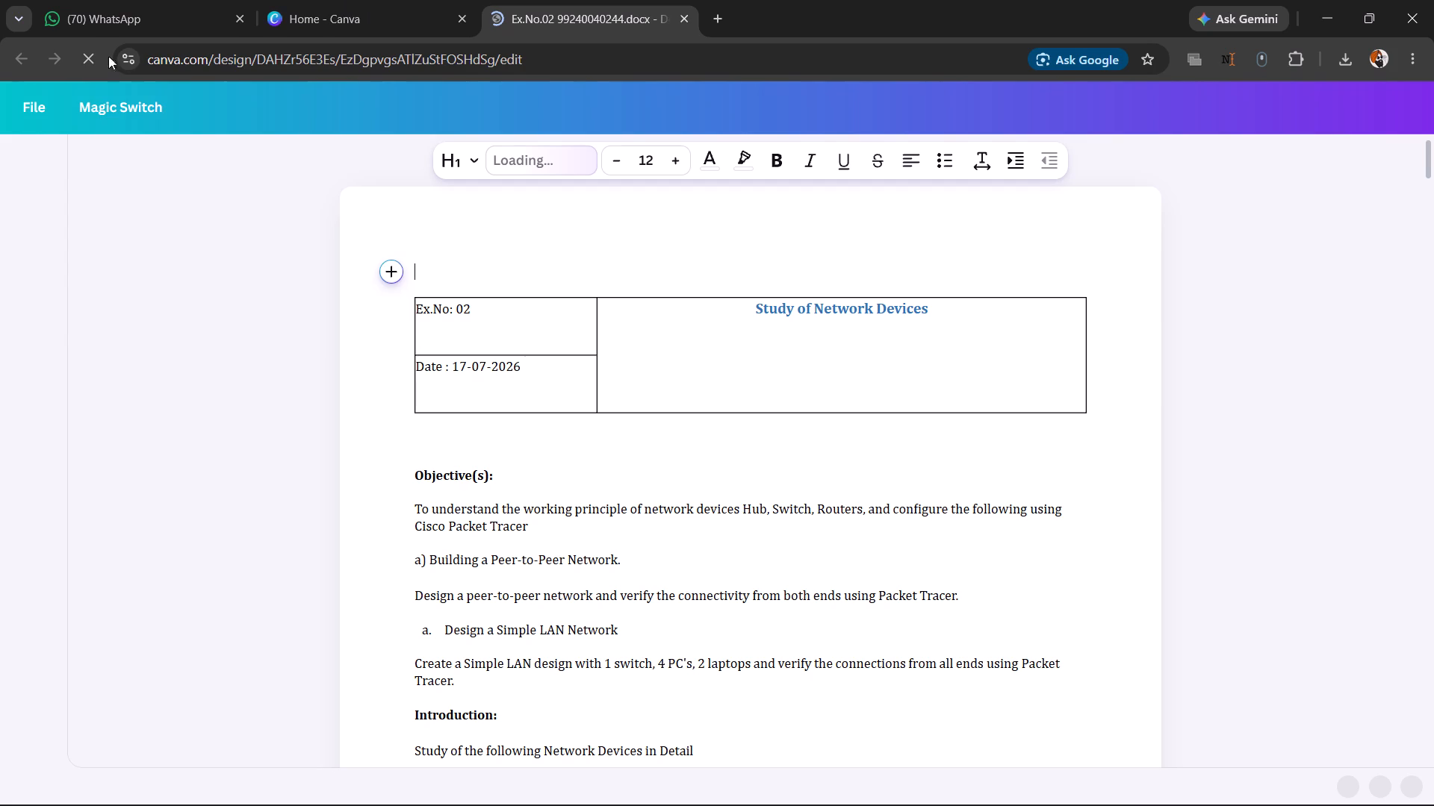
pyautogui.click(90, 58)
pyautogui.click(90, 58)
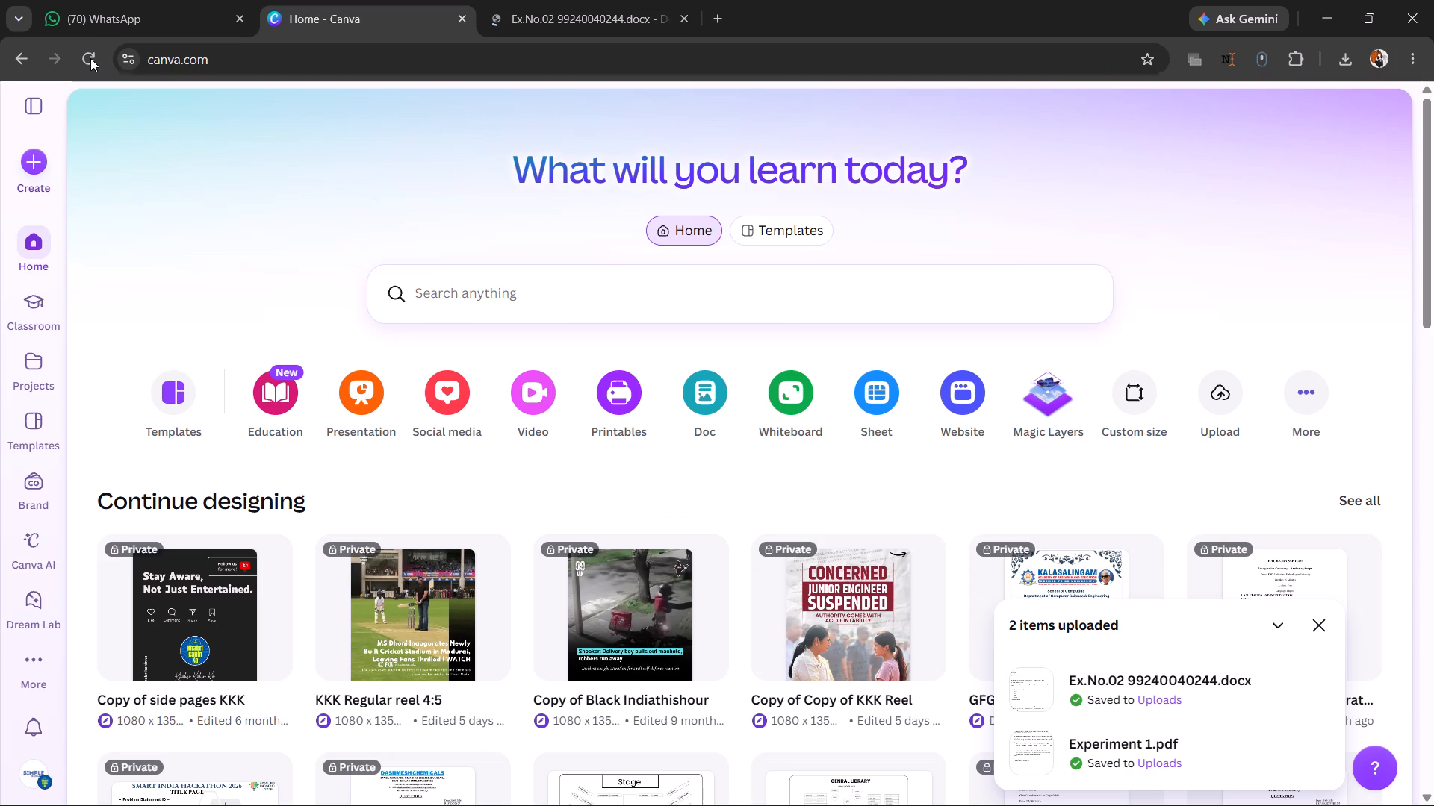
# Return to the Ex.No.02 document, let it finish loading, and examine the header table at its beginning.
pyautogui.click(507, 13)
pyautogui.click(586, 16)
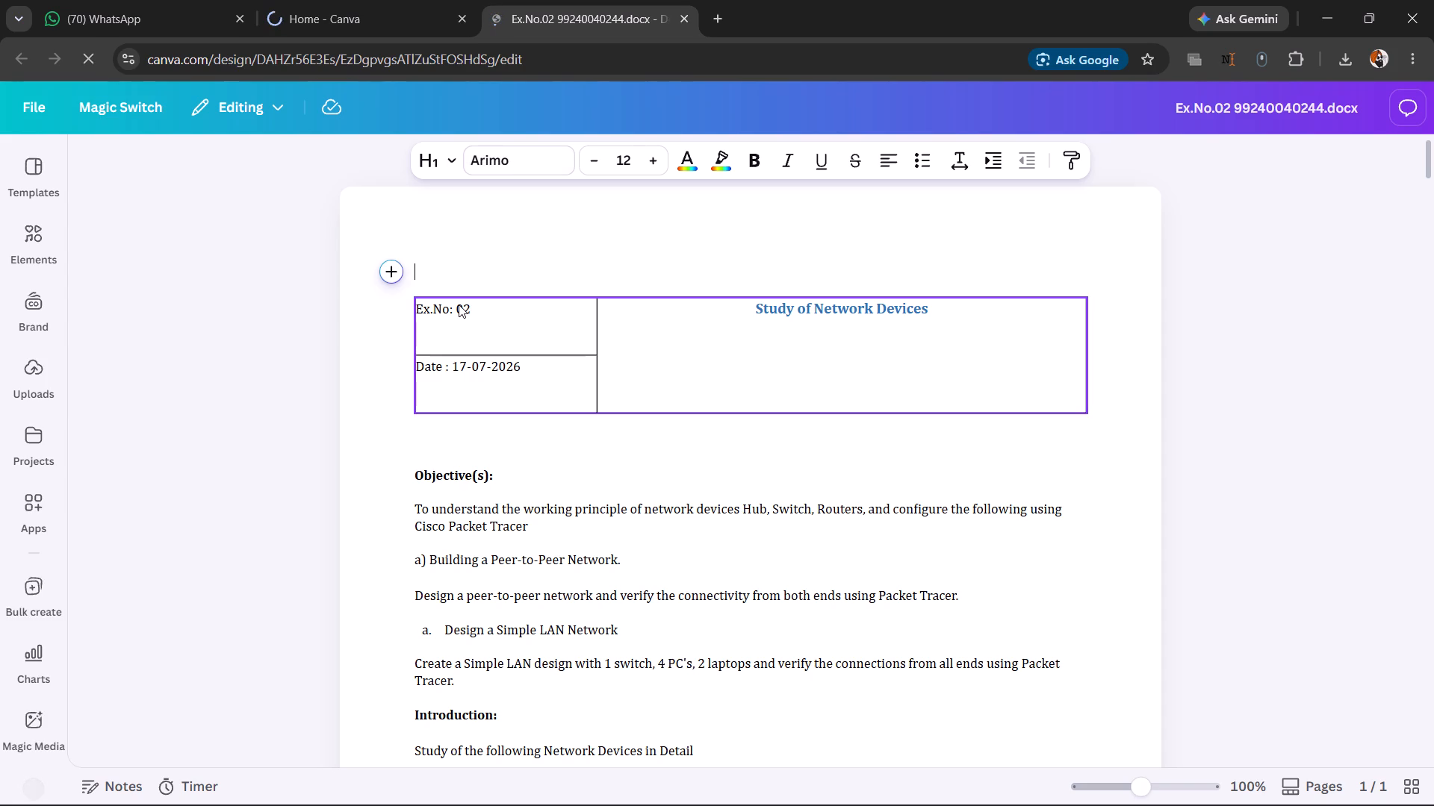
pyautogui.scroll(-13, 813, 407)
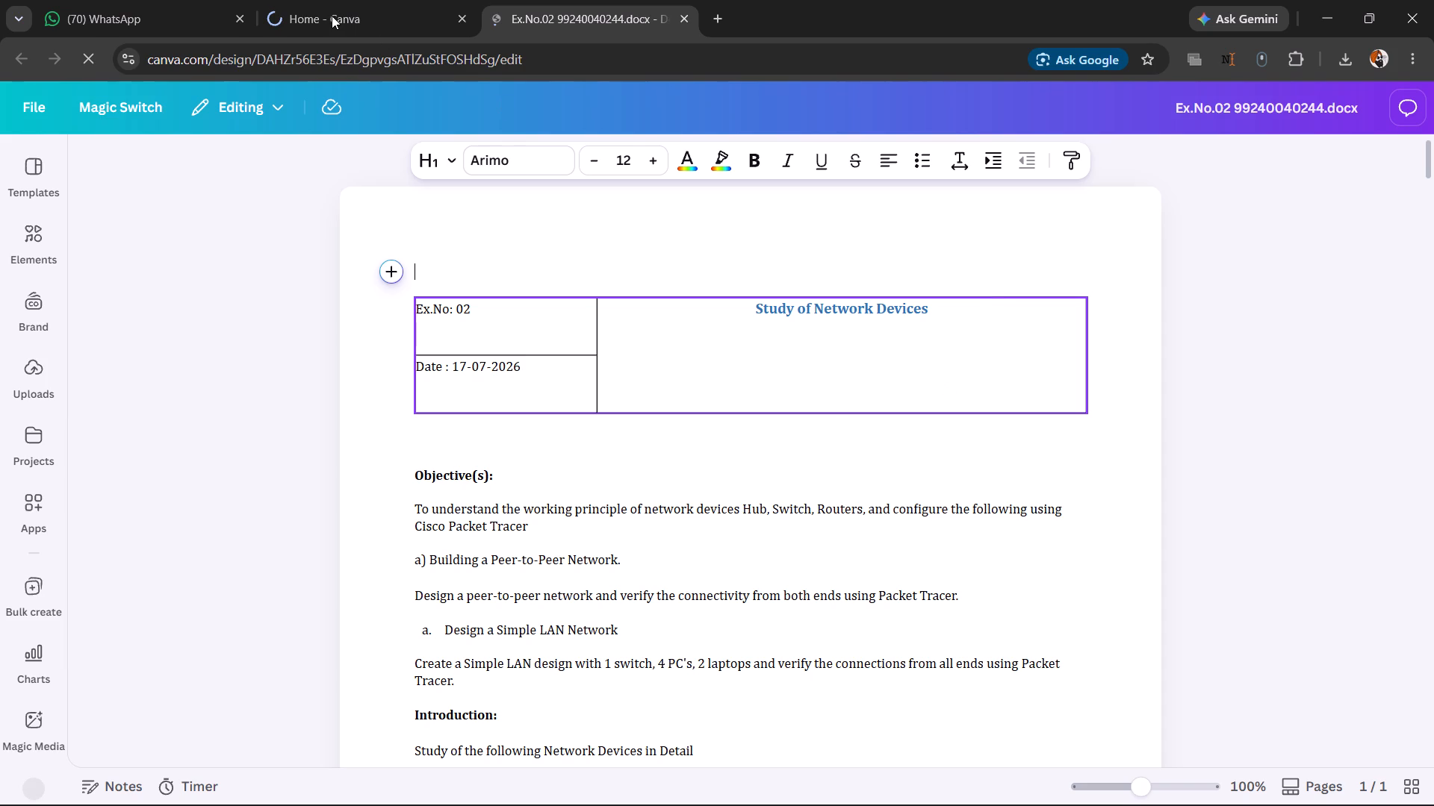
pyautogui.click(330, 16)
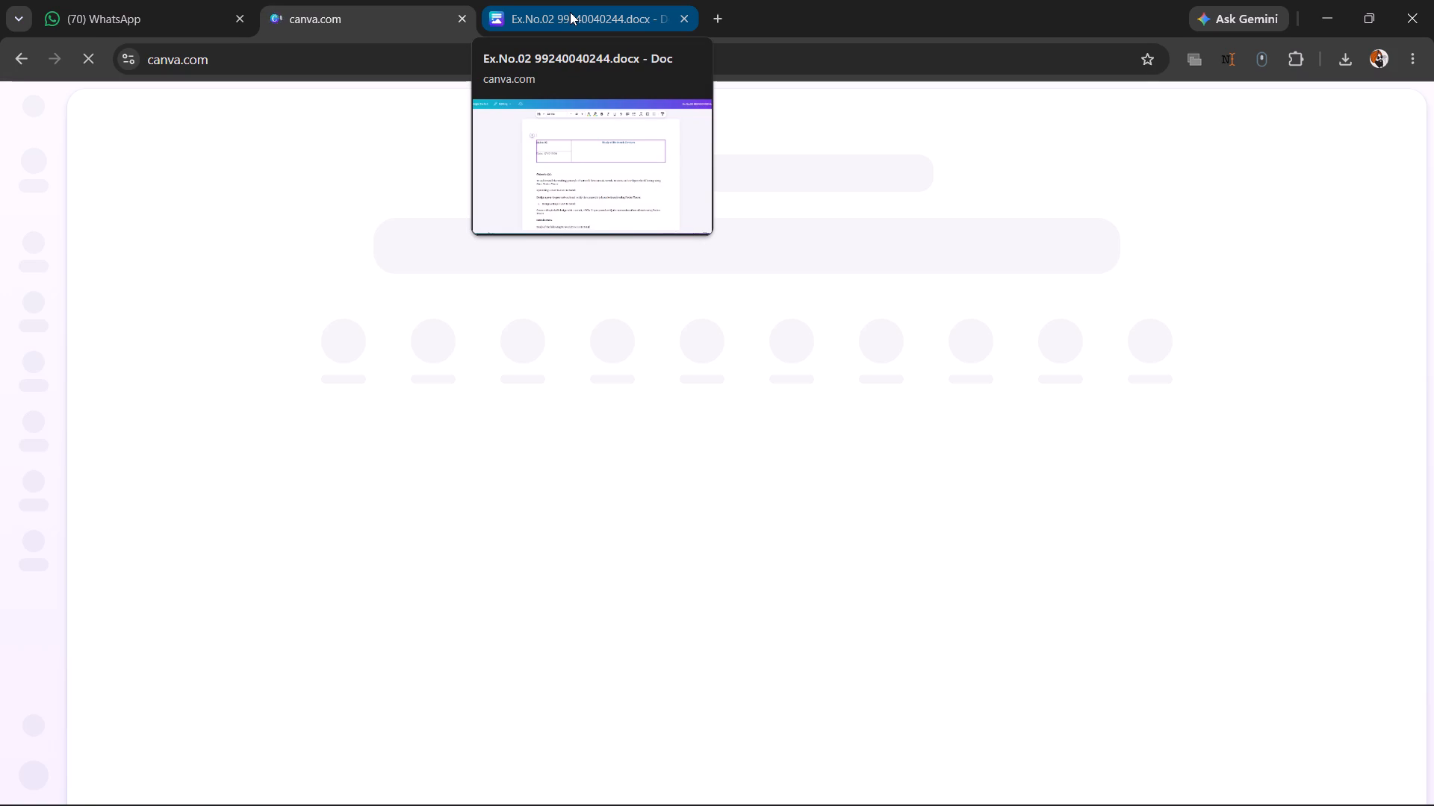
pyautogui.click(570, 12)
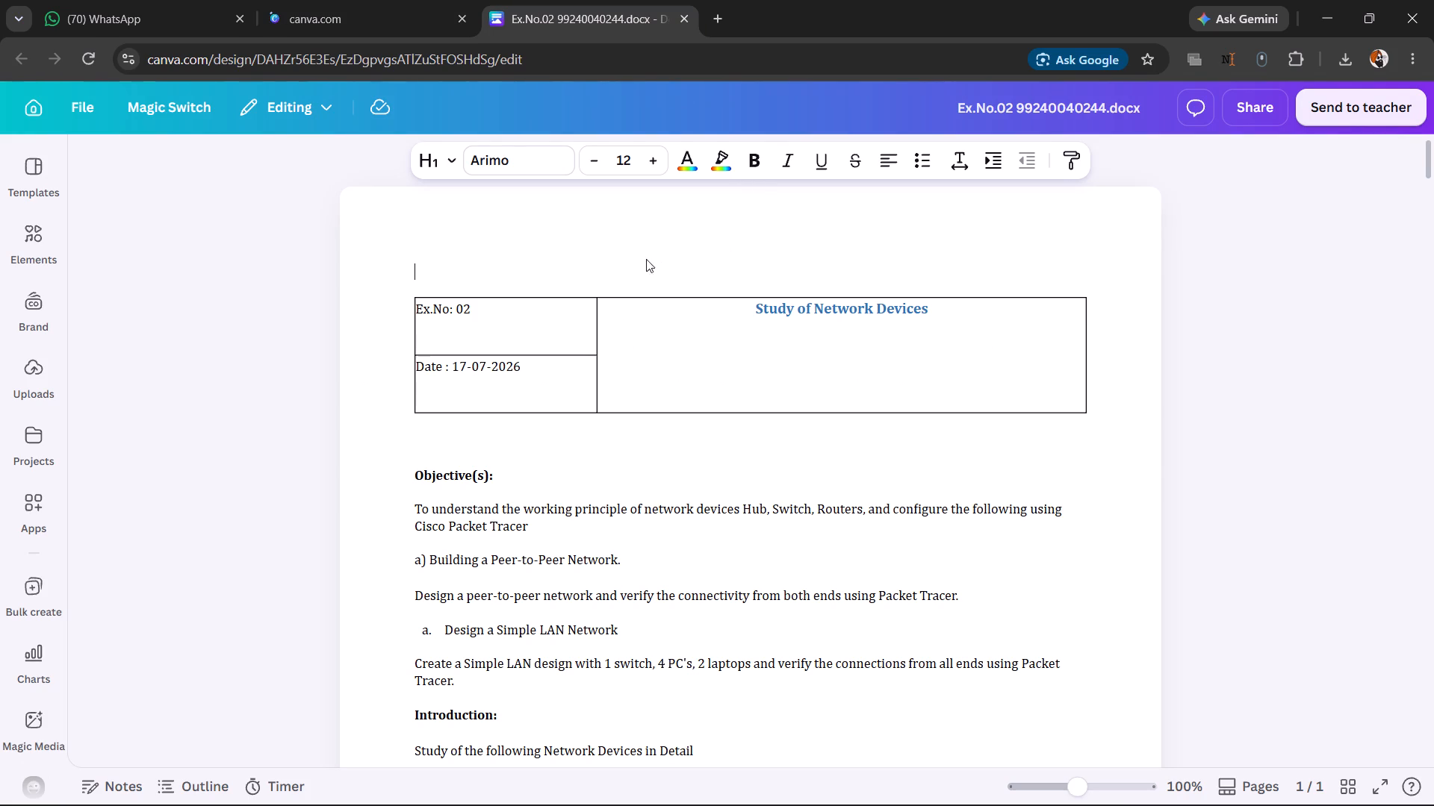
pyautogui.scroll(1, 529, 243)
pyautogui.scroll(-4, 529, 243)
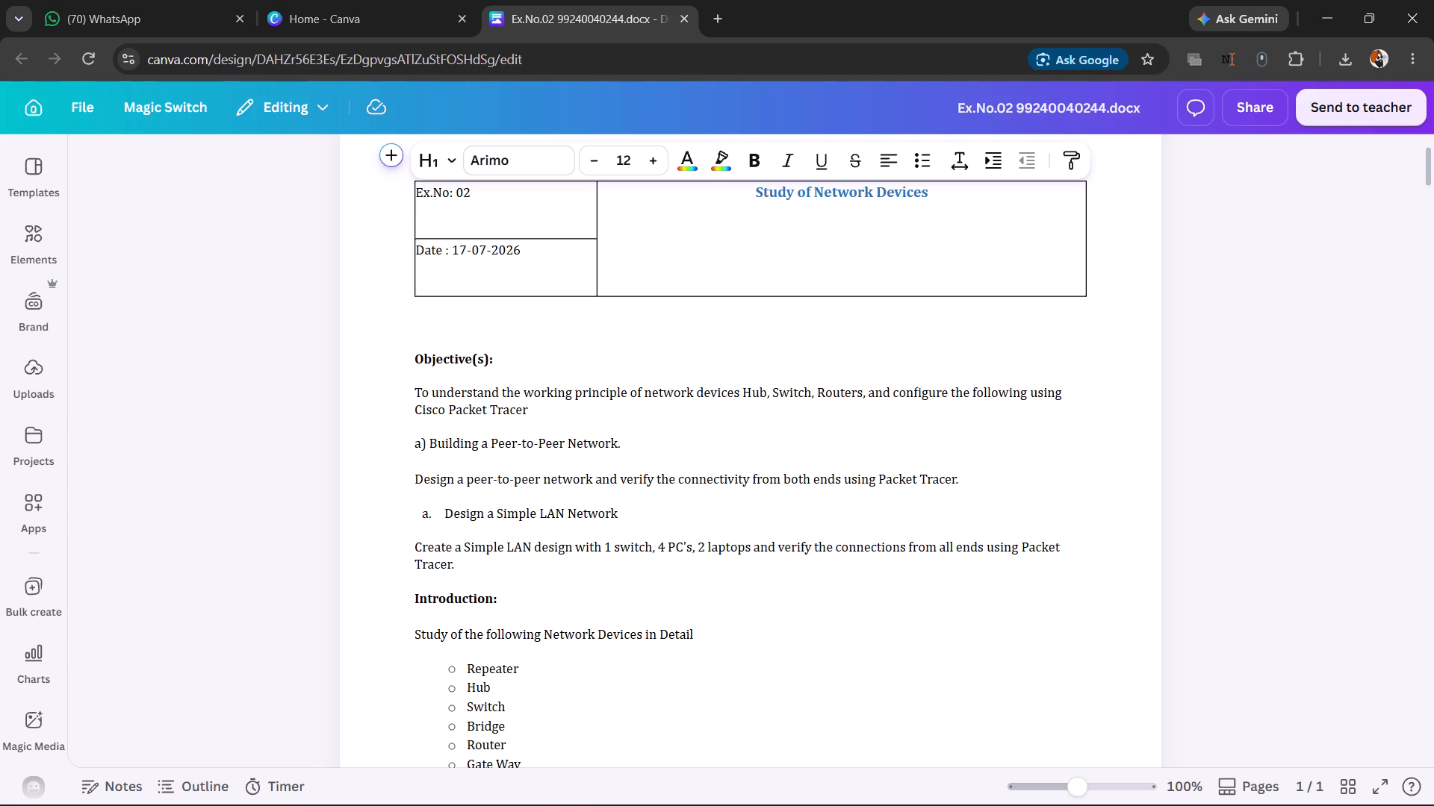
# Place the text cursor after the experiment number in the header table and make the Ex.No row noticeably taller.
pyautogui.click(474, 190)
pyautogui.click(474, 190)
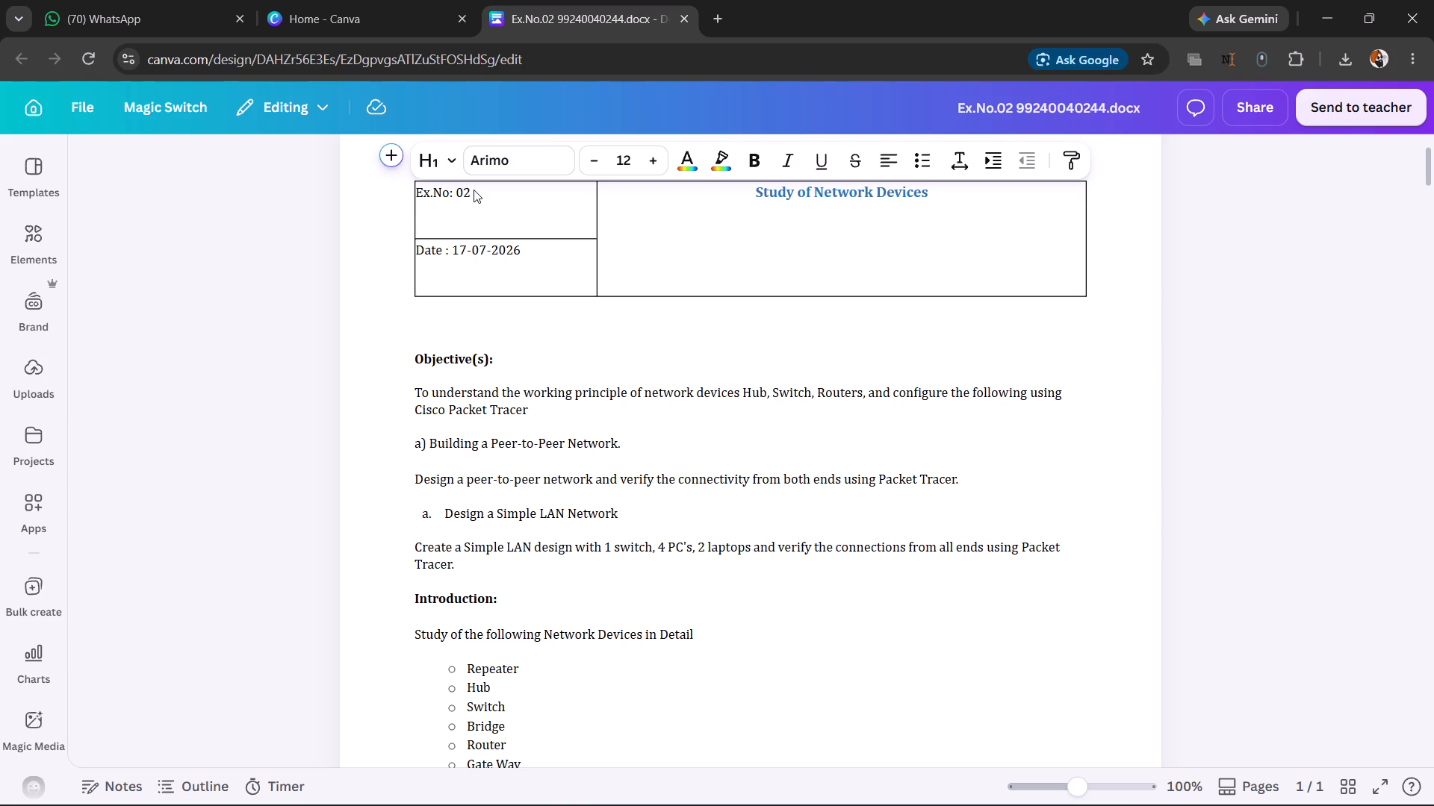
pyautogui.click(474, 190)
pyautogui.doubleClick(474, 190)
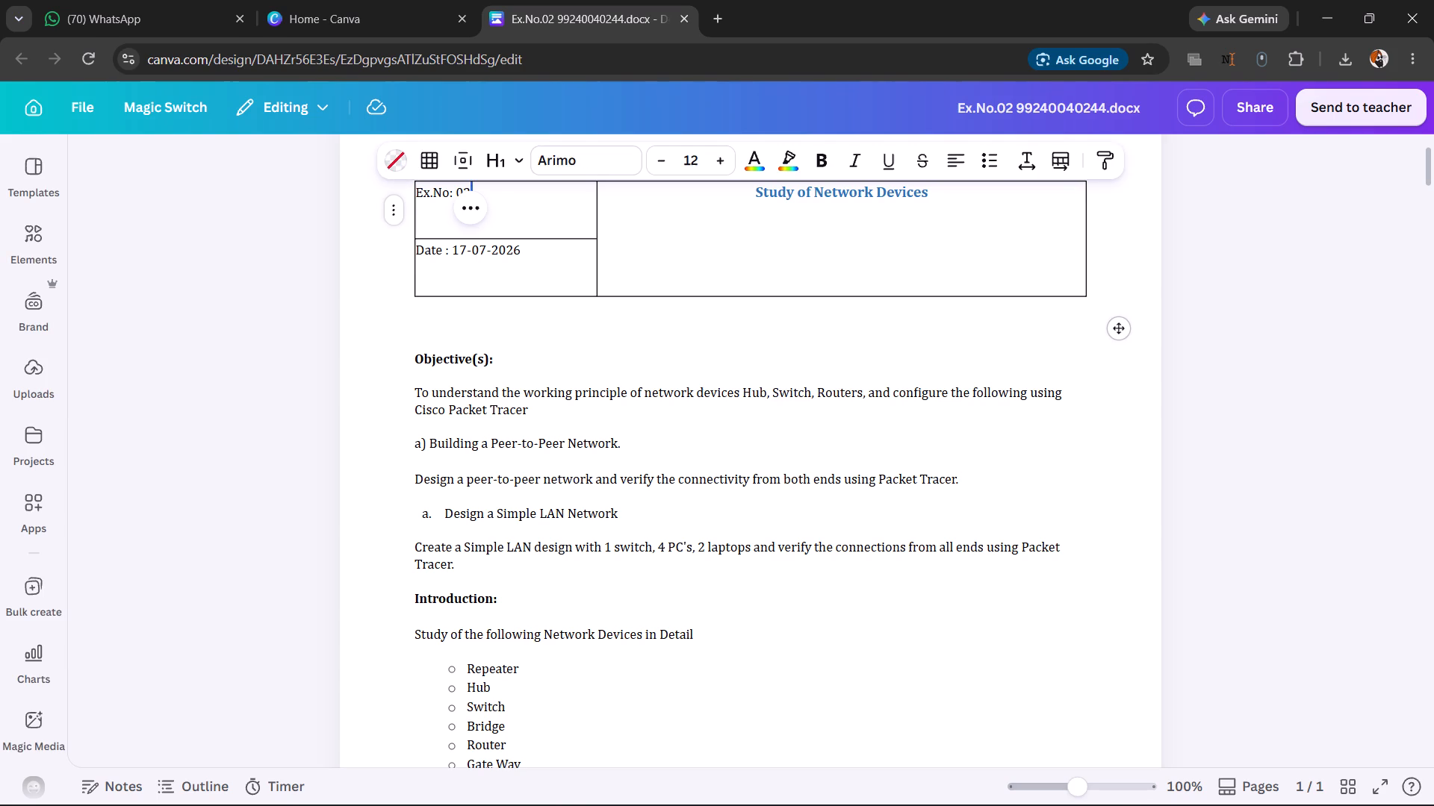
pyautogui.tripleClick(529, 235)
pyautogui.tripleClick(529, 235)
pyautogui.tripleClick(529, 235)
pyautogui.moveTo(529, 235); pyautogui.dragTo(523, 284)
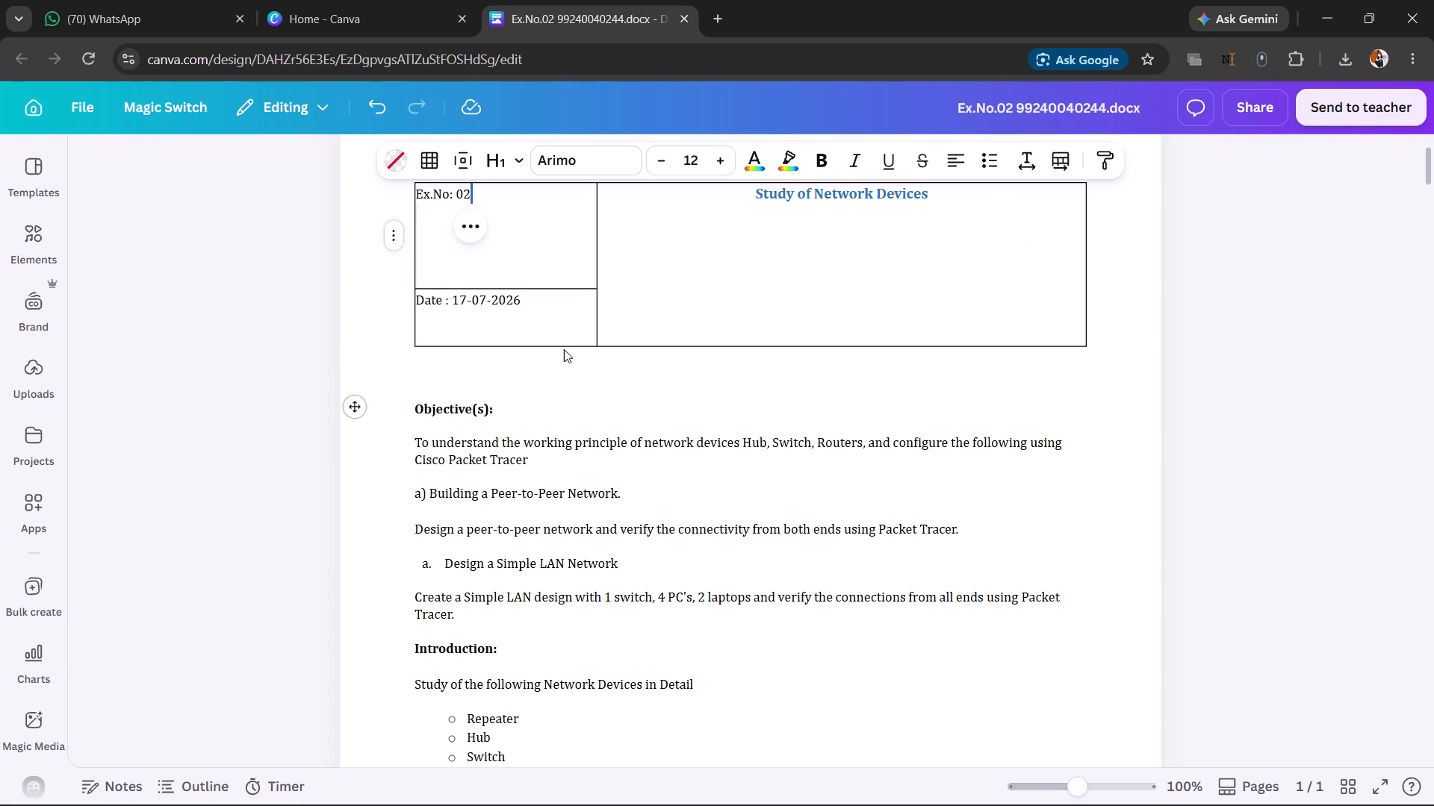
pyautogui.click(497, 184)
# Leave the Ex.No.02 document and go back to the Canva home page.
pyautogui.scroll(-11, 881, 413)
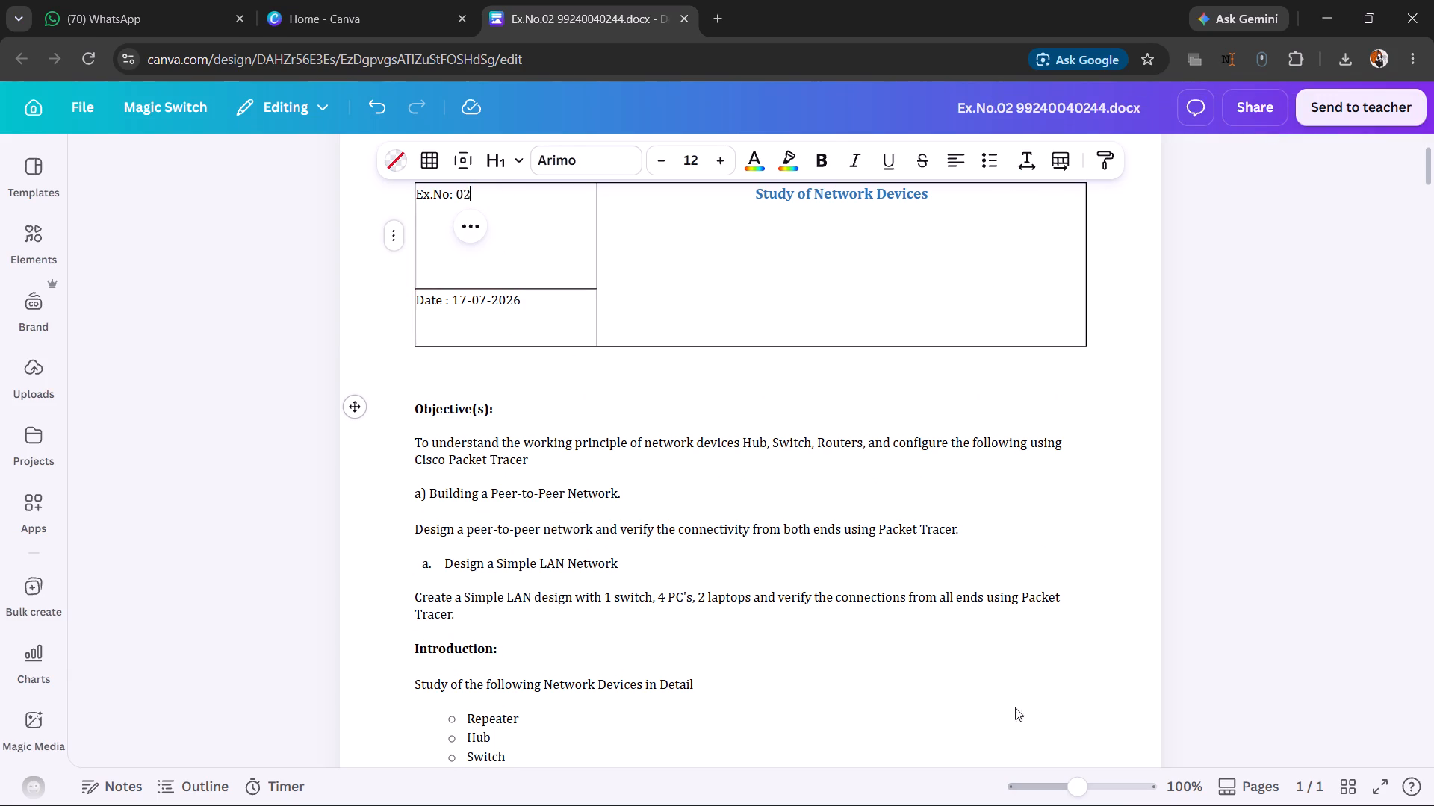
pyautogui.click(407, 16)
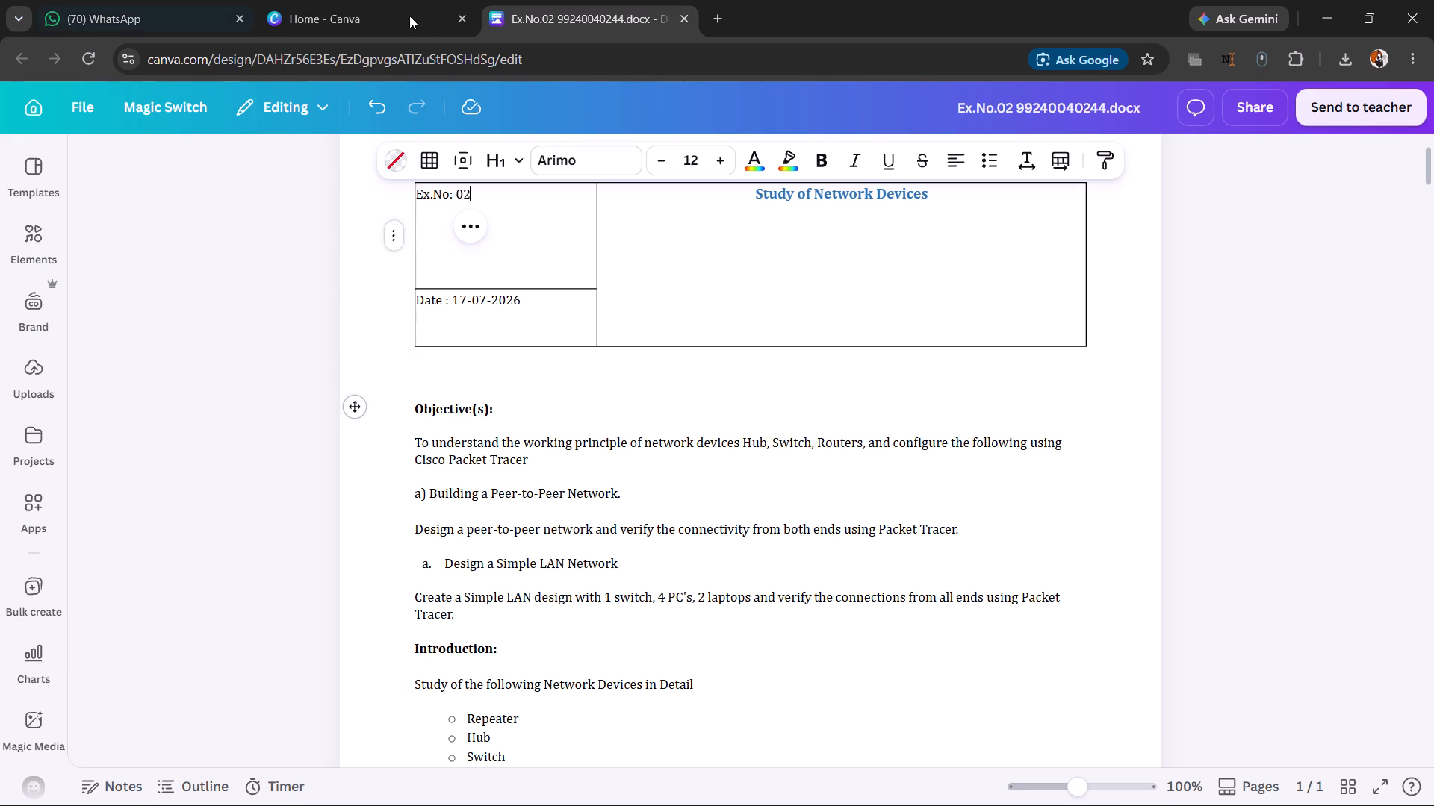
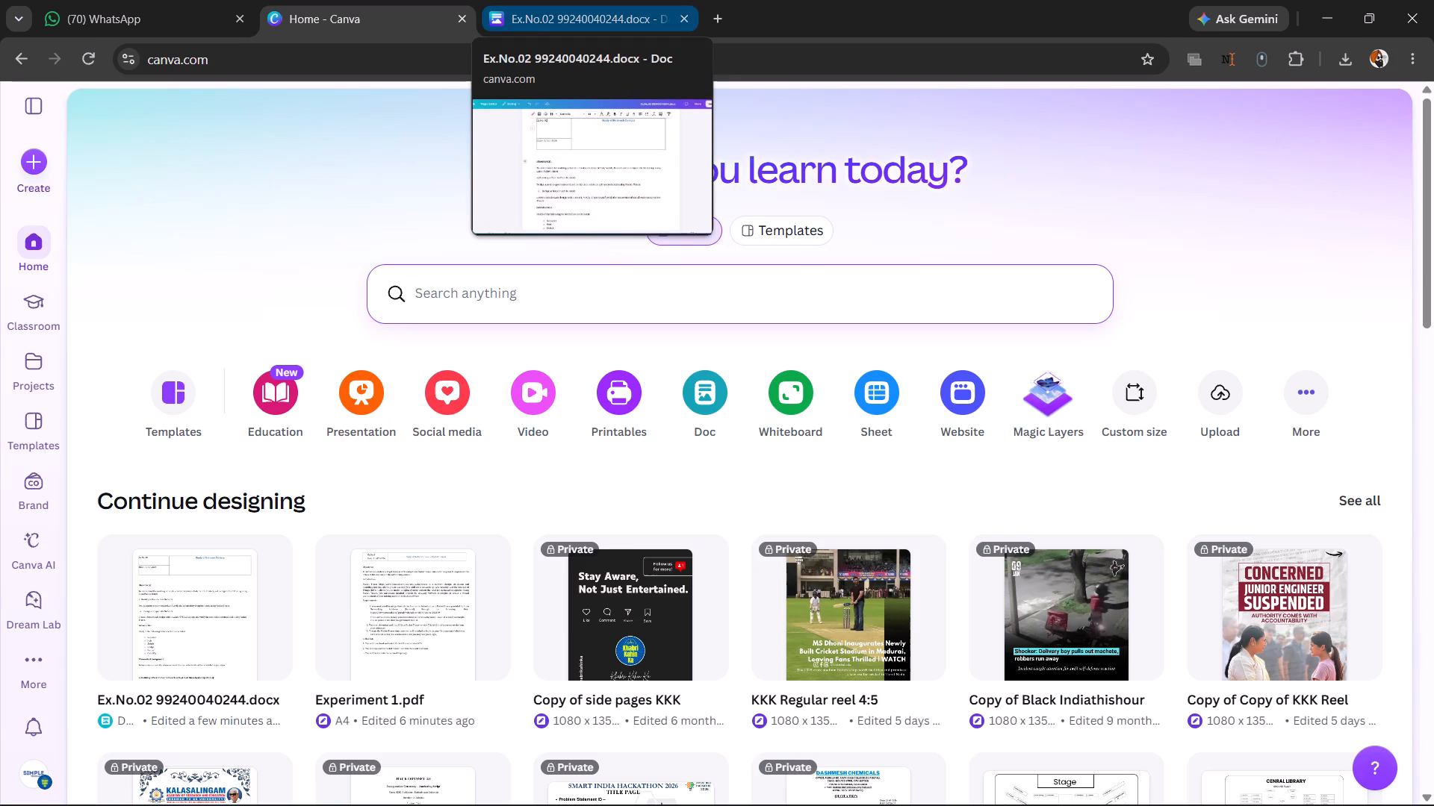
# Return to the Ex.No.02 document and look through it from the header table to the rubric table at its end.
pyautogui.click(560, 0)
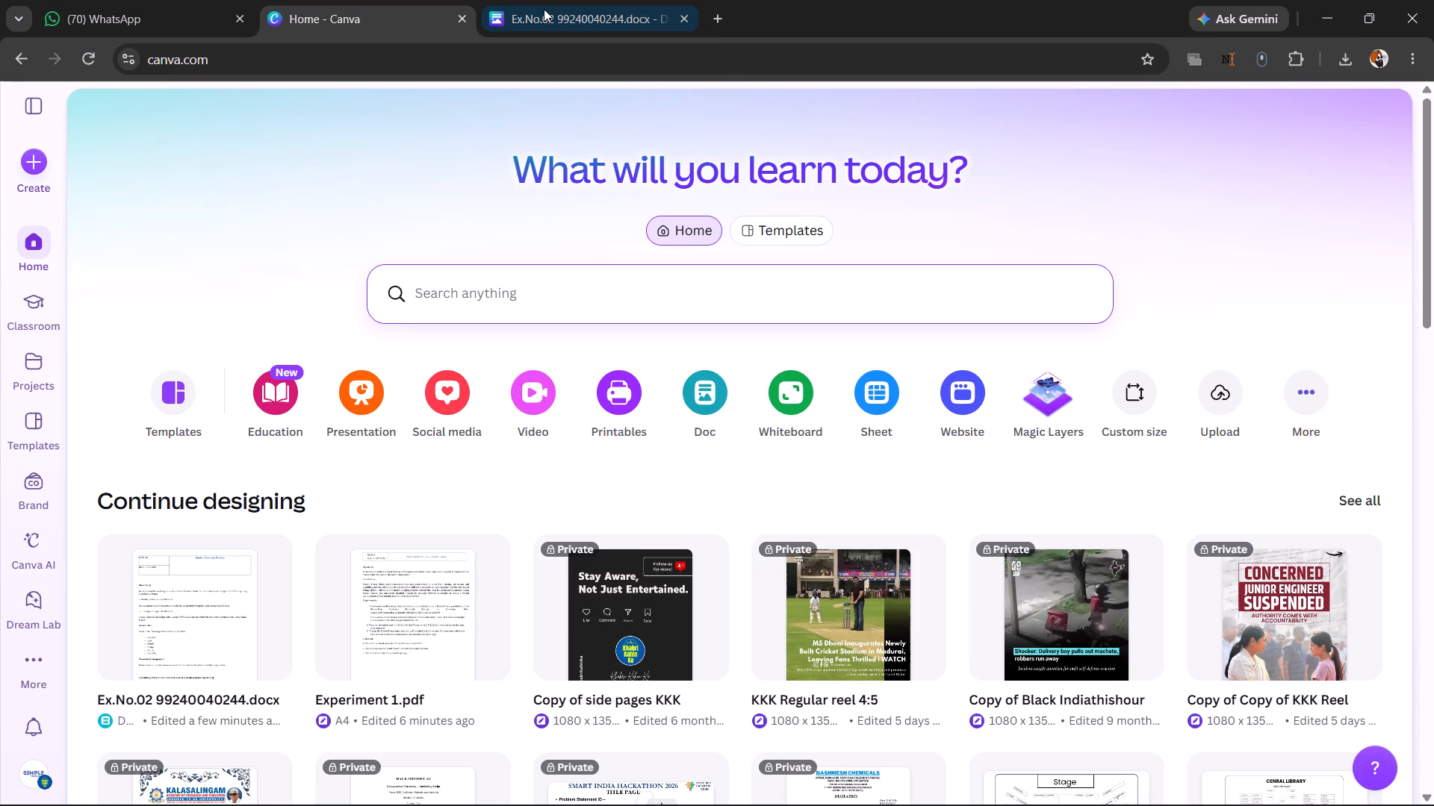
pyautogui.click(544, 12)
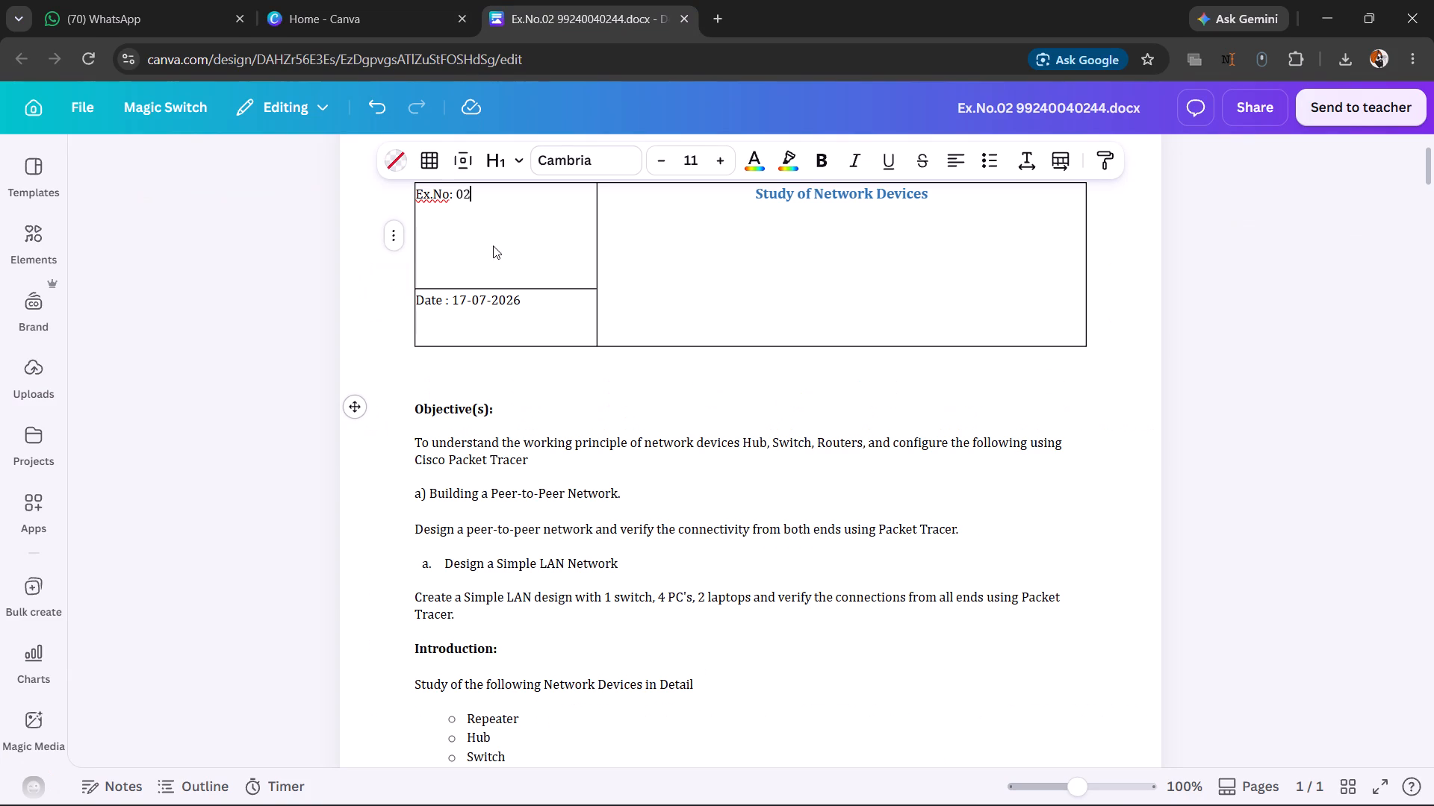
pyautogui.scroll(5, 501, 273)
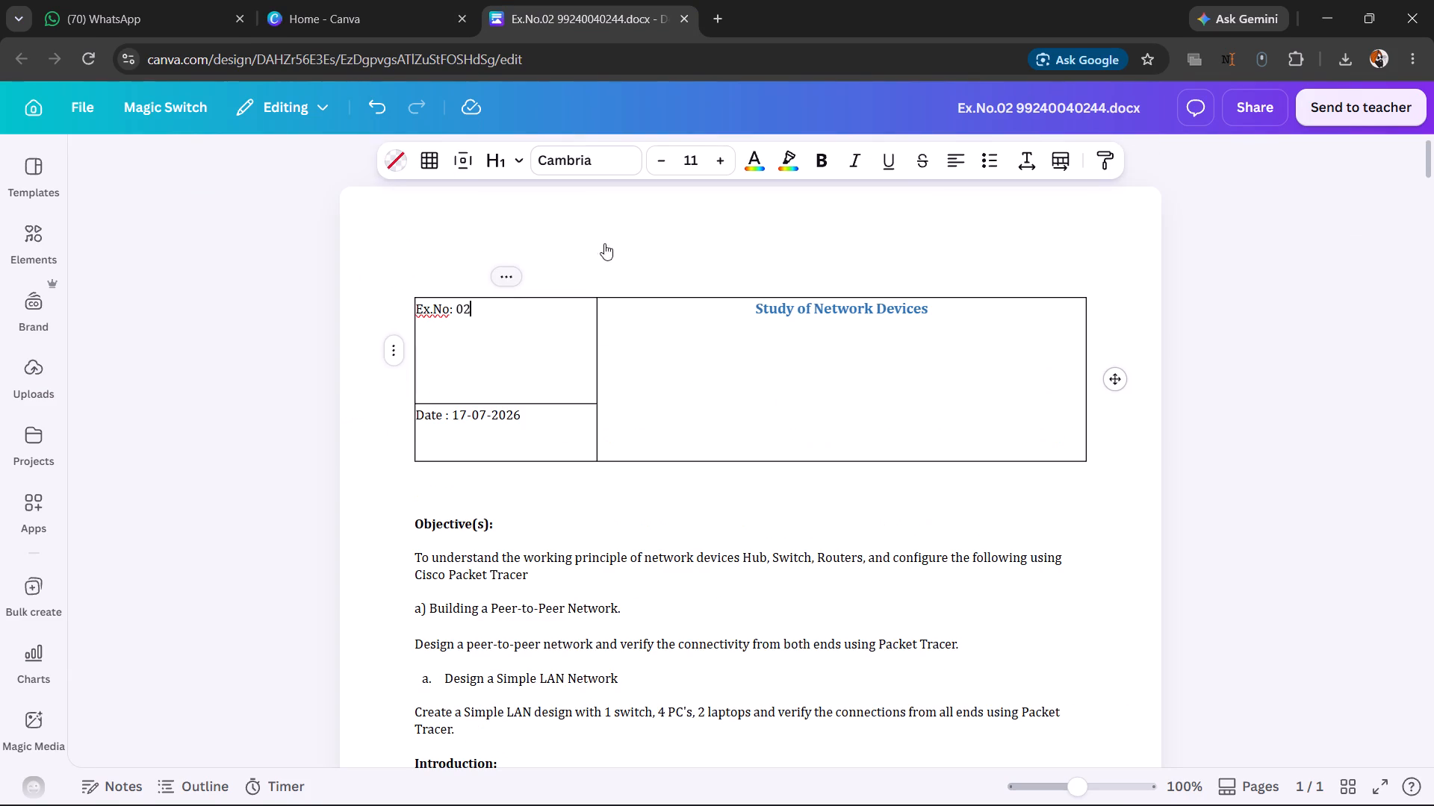
pyautogui.scroll(-10, 772, 337)
pyautogui.scroll(-3, 886, 633)
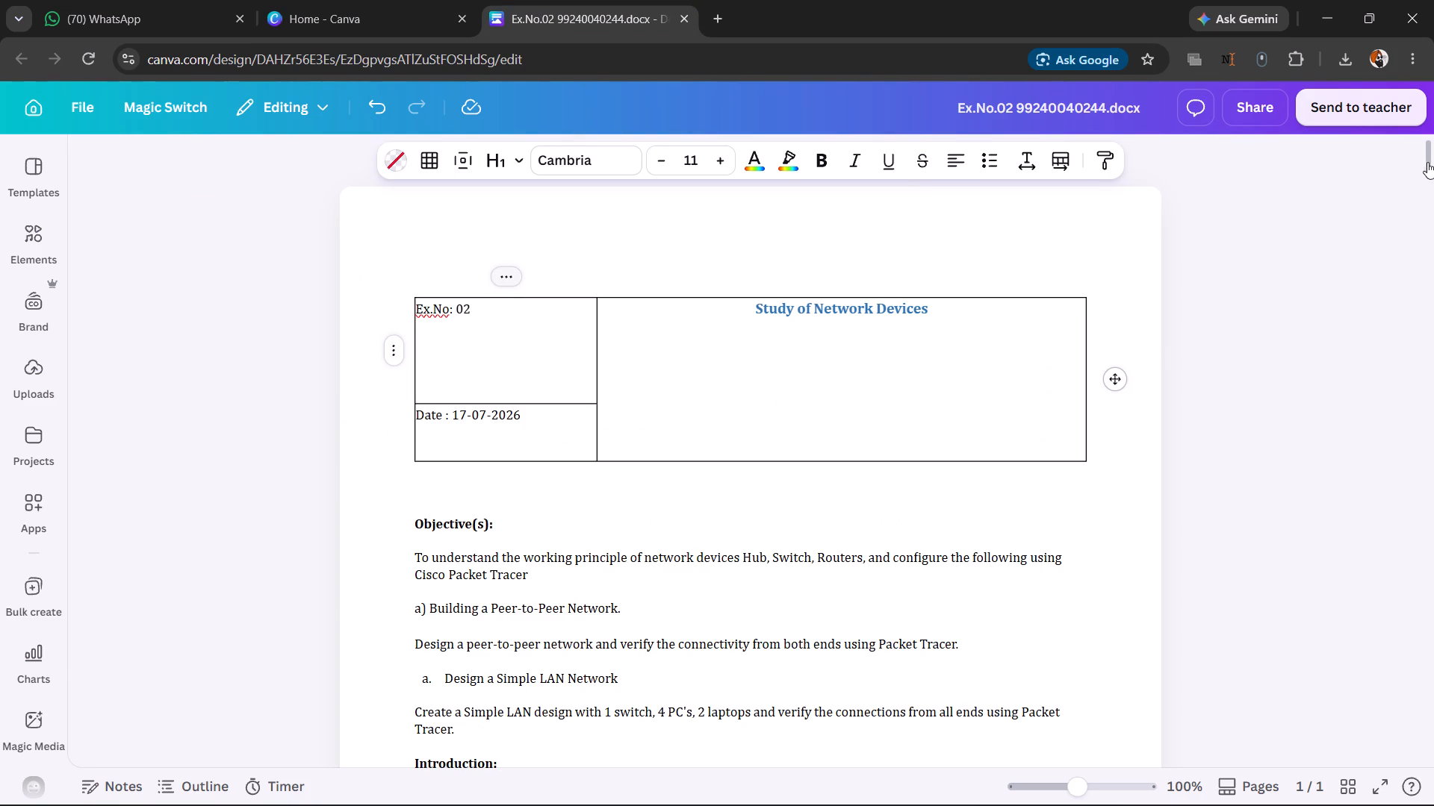
pyautogui.click(1427, 166)
pyautogui.scroll(-17, 1399, 281)
pyautogui.scroll(2, 1399, 281)
pyautogui.scroll(-20, 1399, 281)
pyautogui.scroll(-20, 1399, 281)
pyautogui.scroll(-4, 1399, 281)
pyautogui.click(1427, 167)
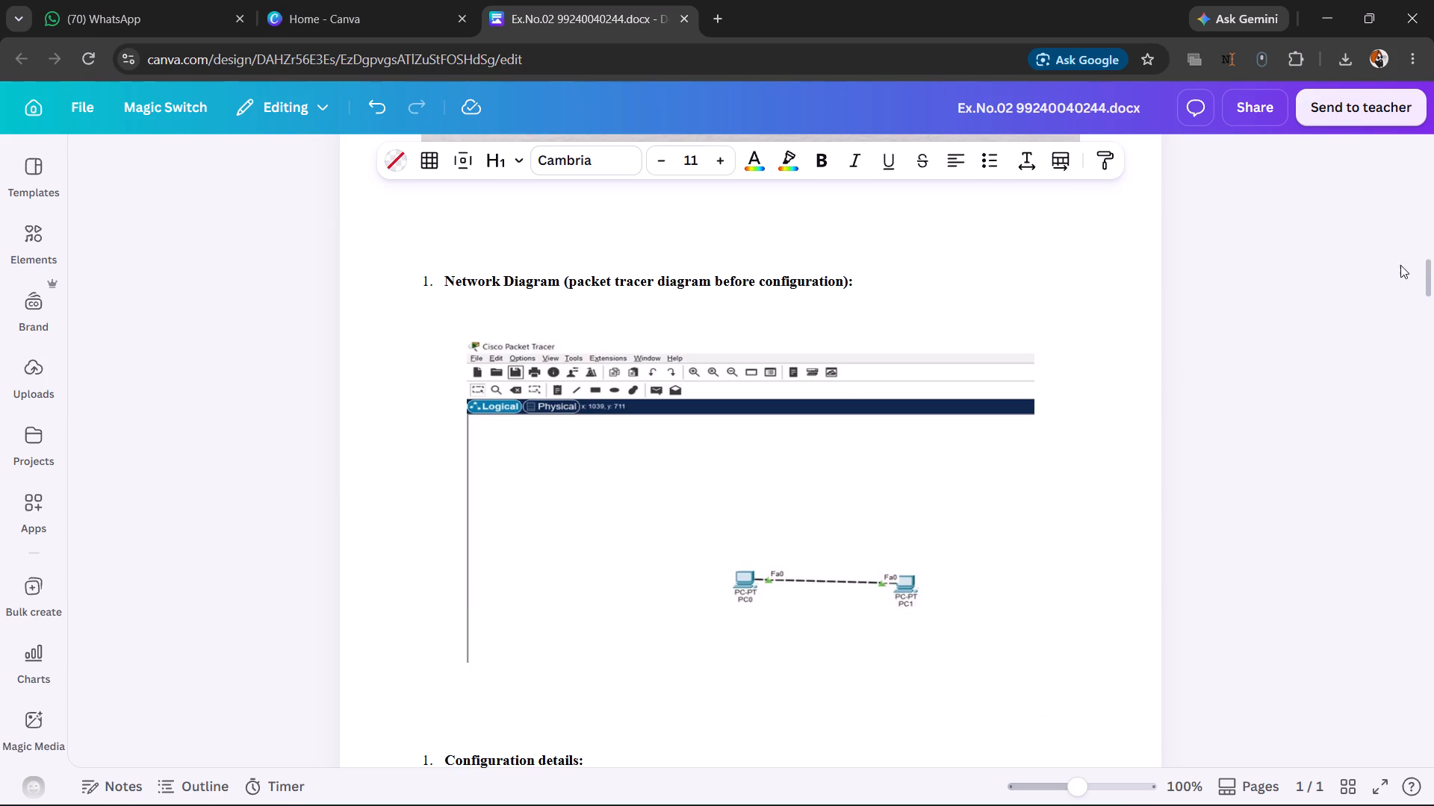
pyautogui.moveTo(1430, 272); pyautogui.dragTo(1420, 332)
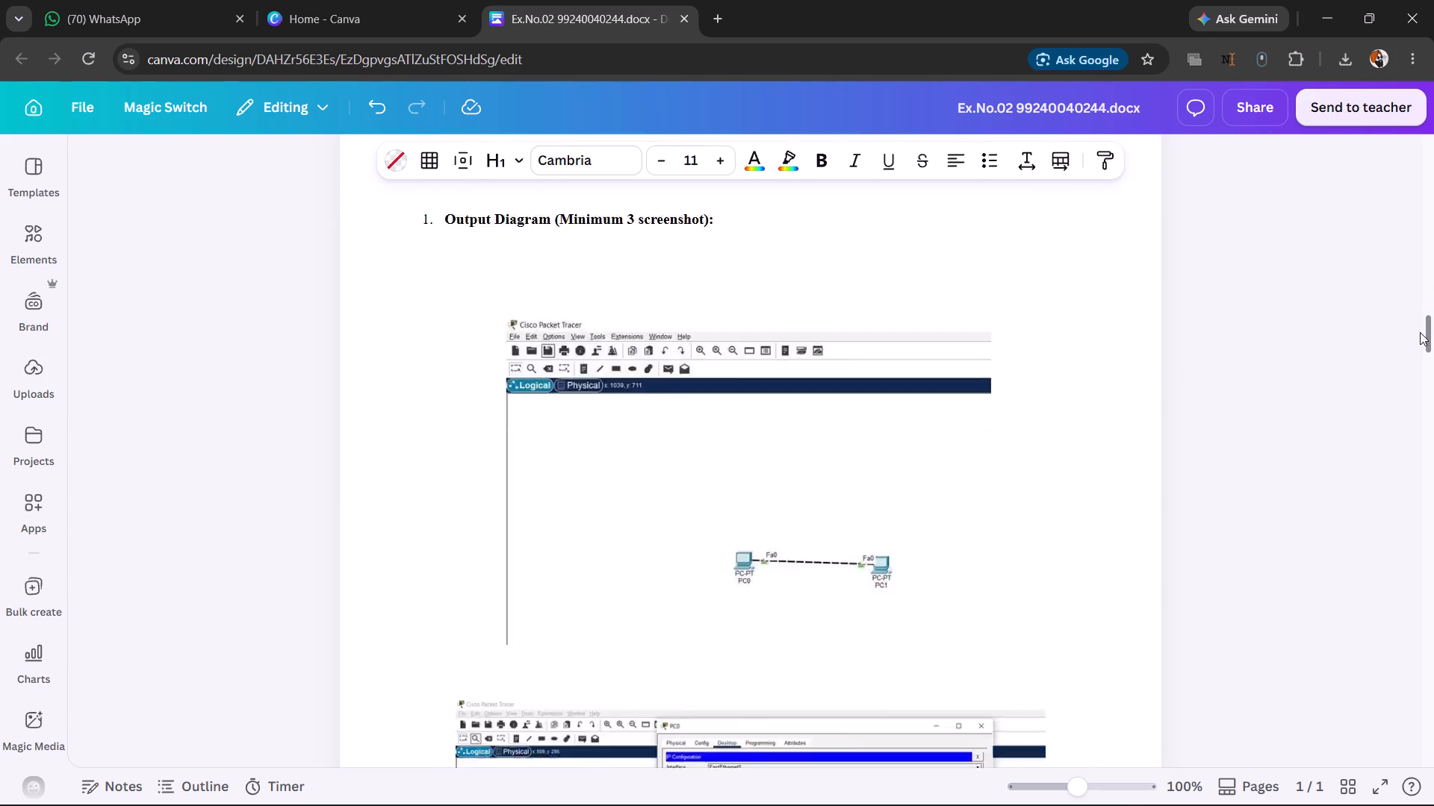
pyautogui.moveTo(1420, 332); pyautogui.dragTo(1430, 516)
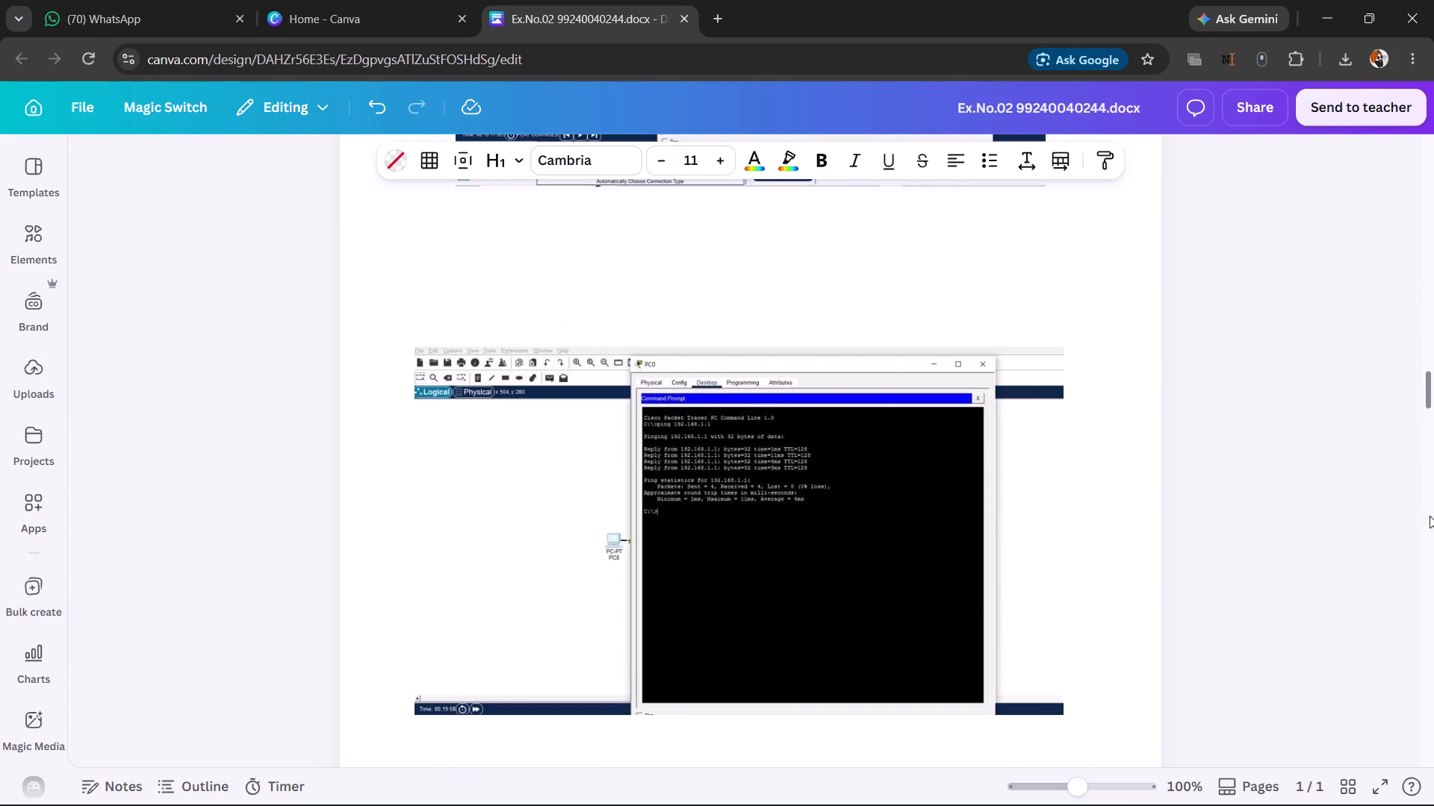
pyautogui.moveTo(1430, 516); pyautogui.dragTo(1433, 536)
pyautogui.moveTo(1429, 387); pyautogui.dragTo(1426, 422)
pyautogui.moveTo(1426, 422); pyautogui.dragTo(1411, 552)
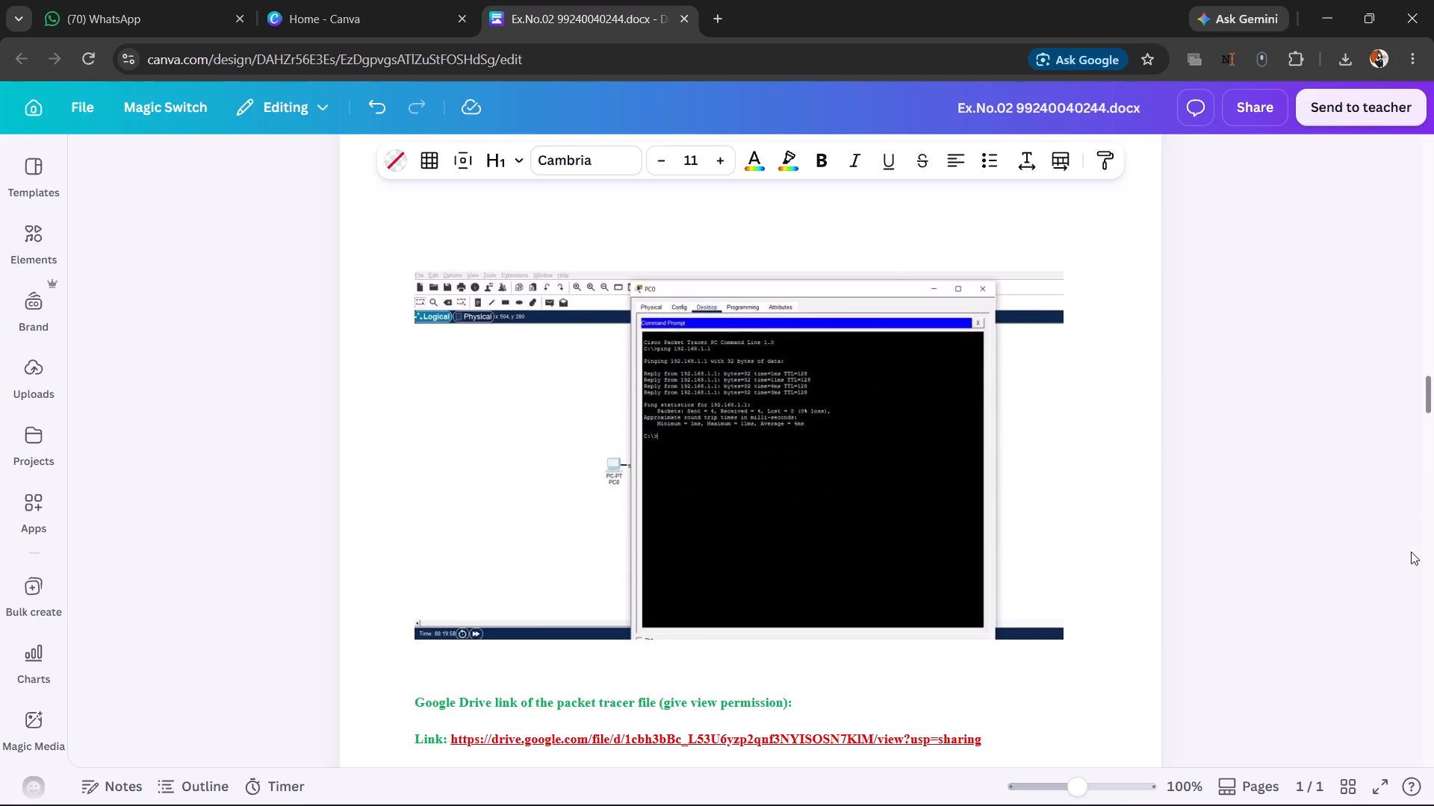
pyautogui.moveTo(1427, 540); pyautogui.dragTo(1433, 619)
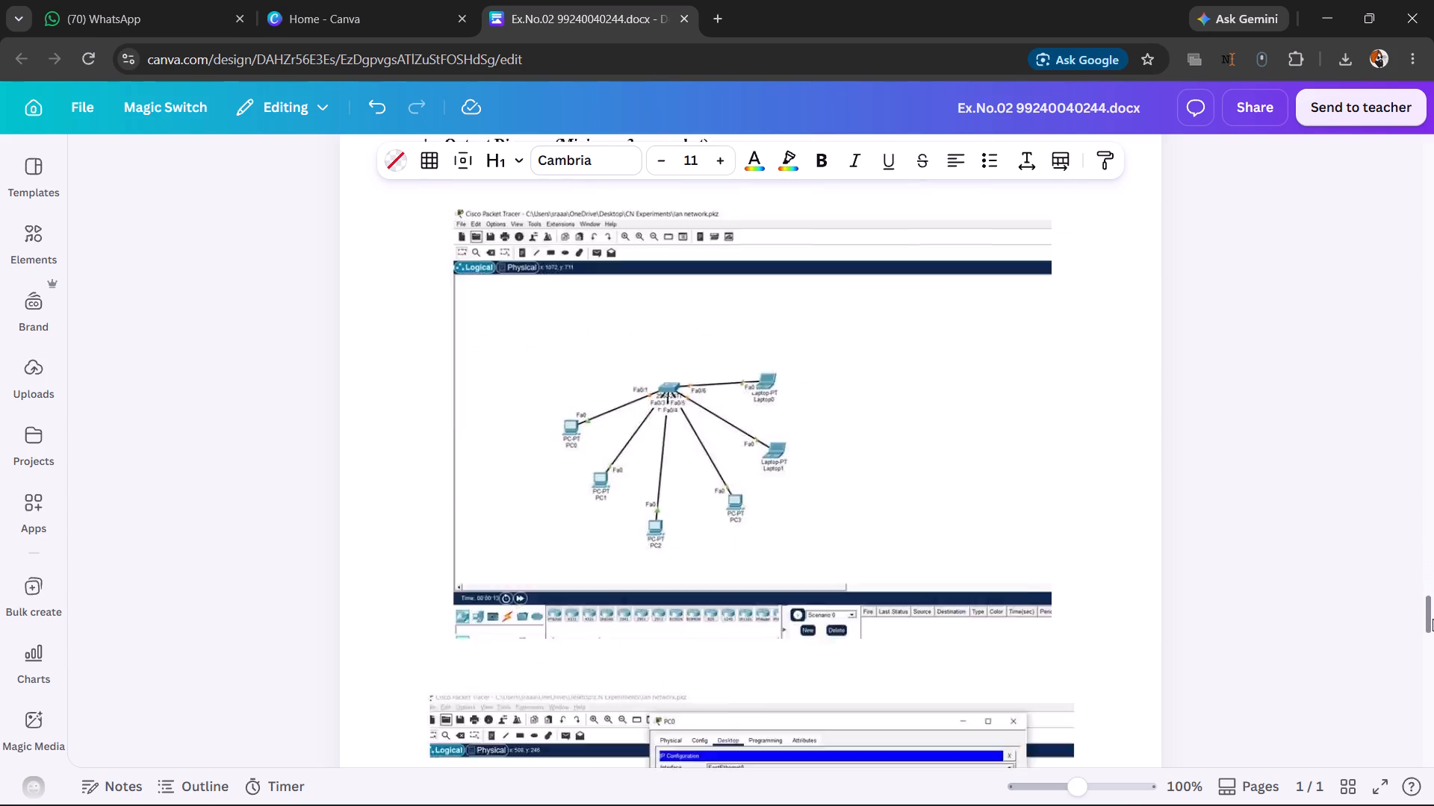
pyautogui.moveTo(1433, 619); pyautogui.dragTo(1433, 751)
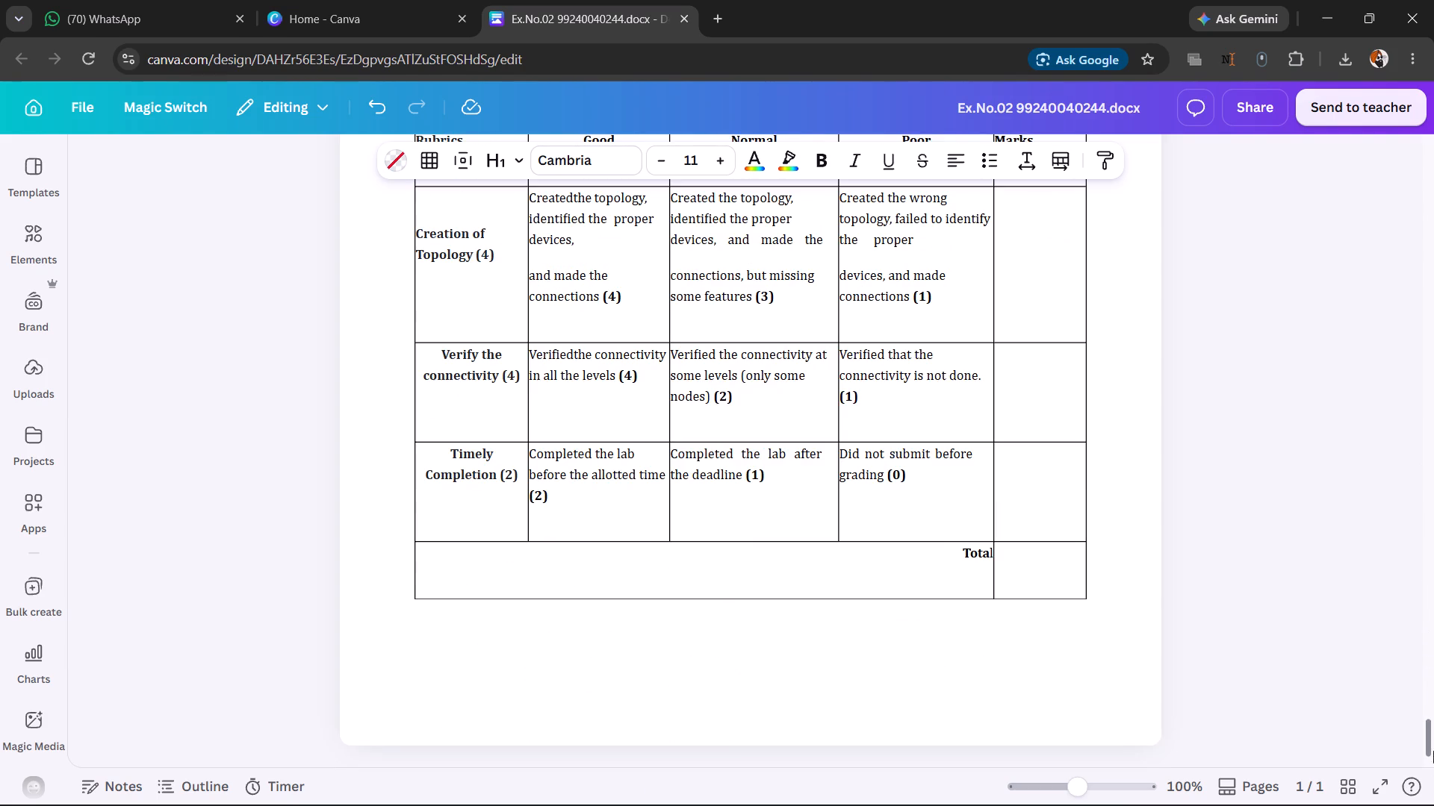
# Look back through the document's conclusion and Simple LAN Network section, examining its network diagrams and the Packet Tracer screenshot before configuration.
pyautogui.moveTo(1433, 751); pyautogui.dragTo(1431, 689)
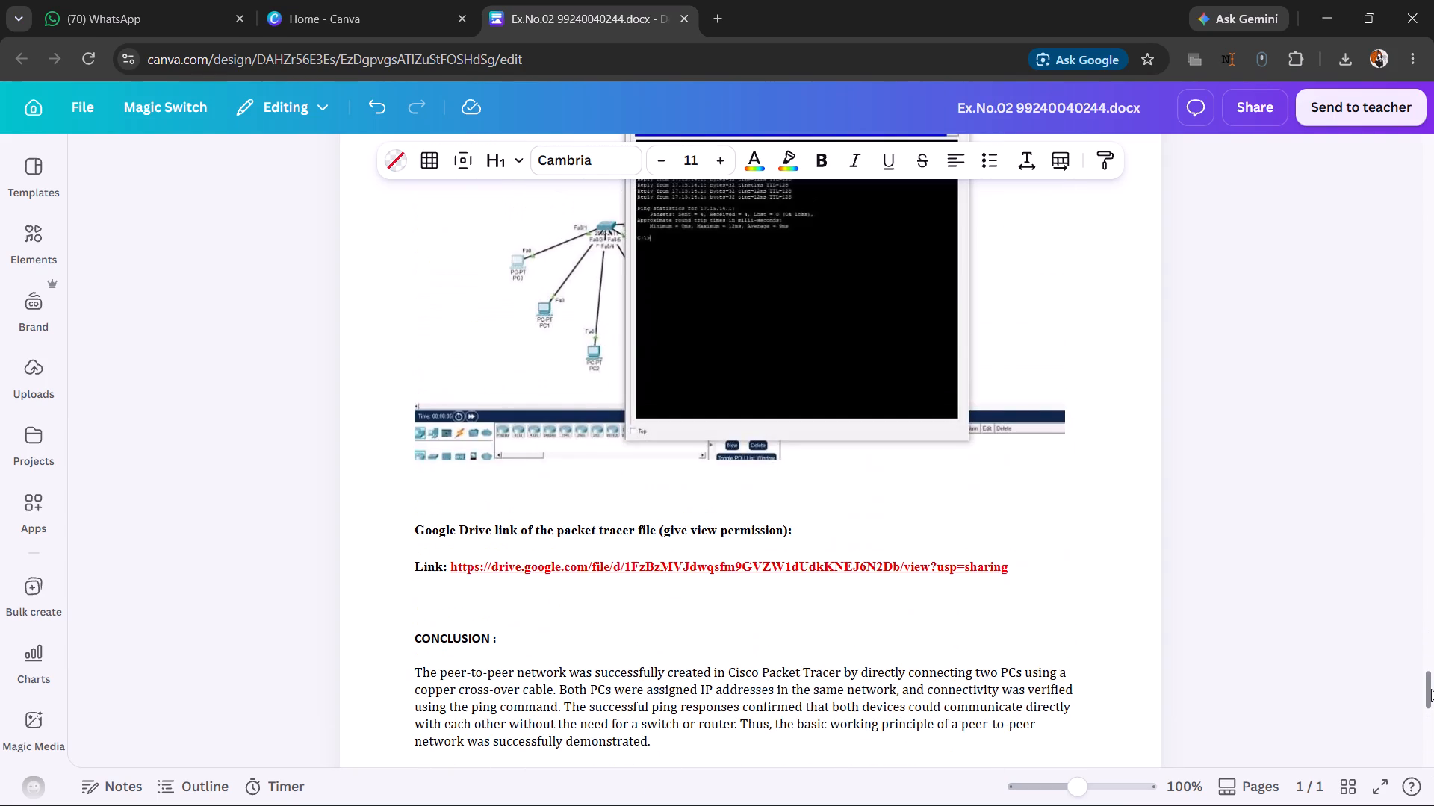
pyautogui.moveTo(1431, 689); pyautogui.dragTo(1429, 546)
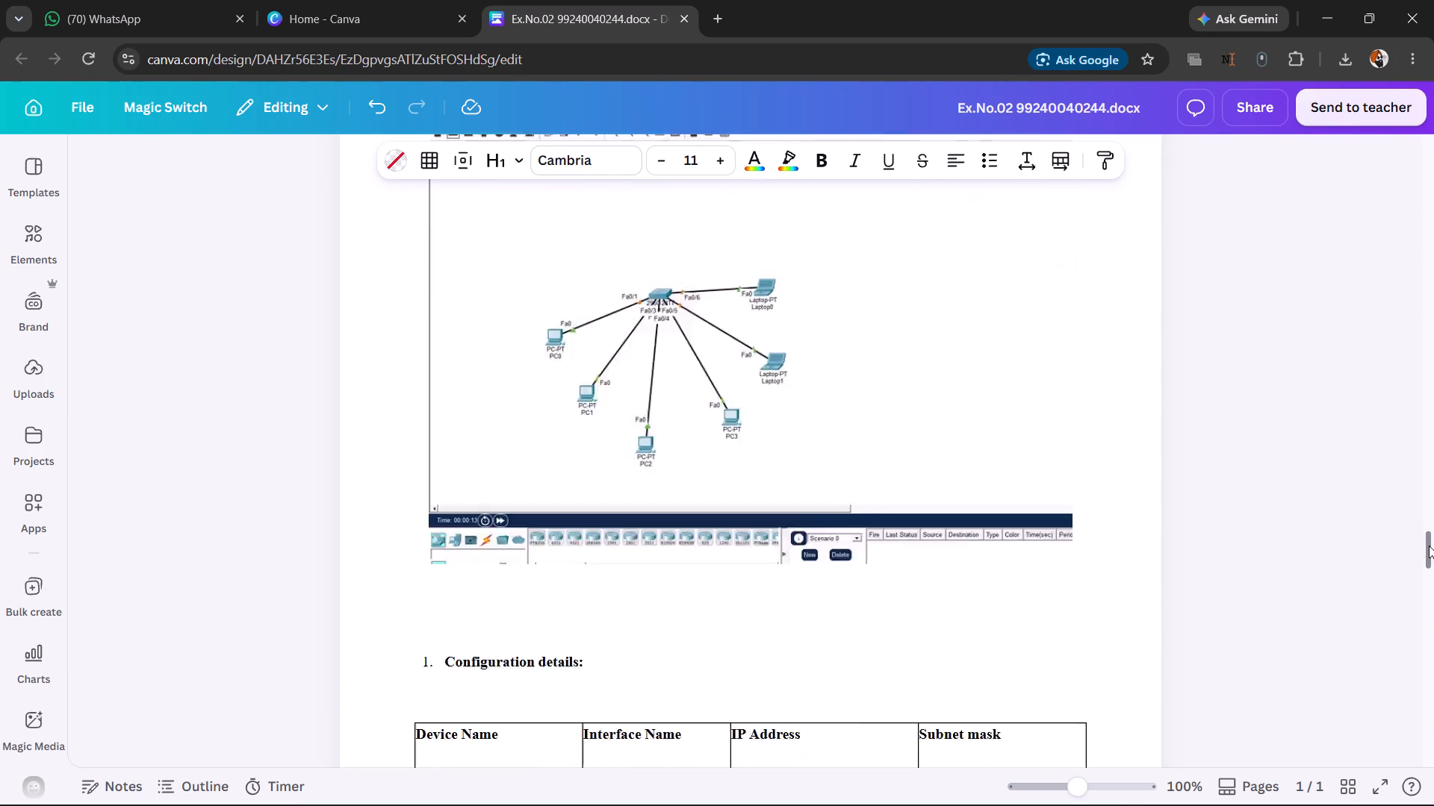
pyautogui.moveTo(1429, 546); pyautogui.dragTo(1424, 467)
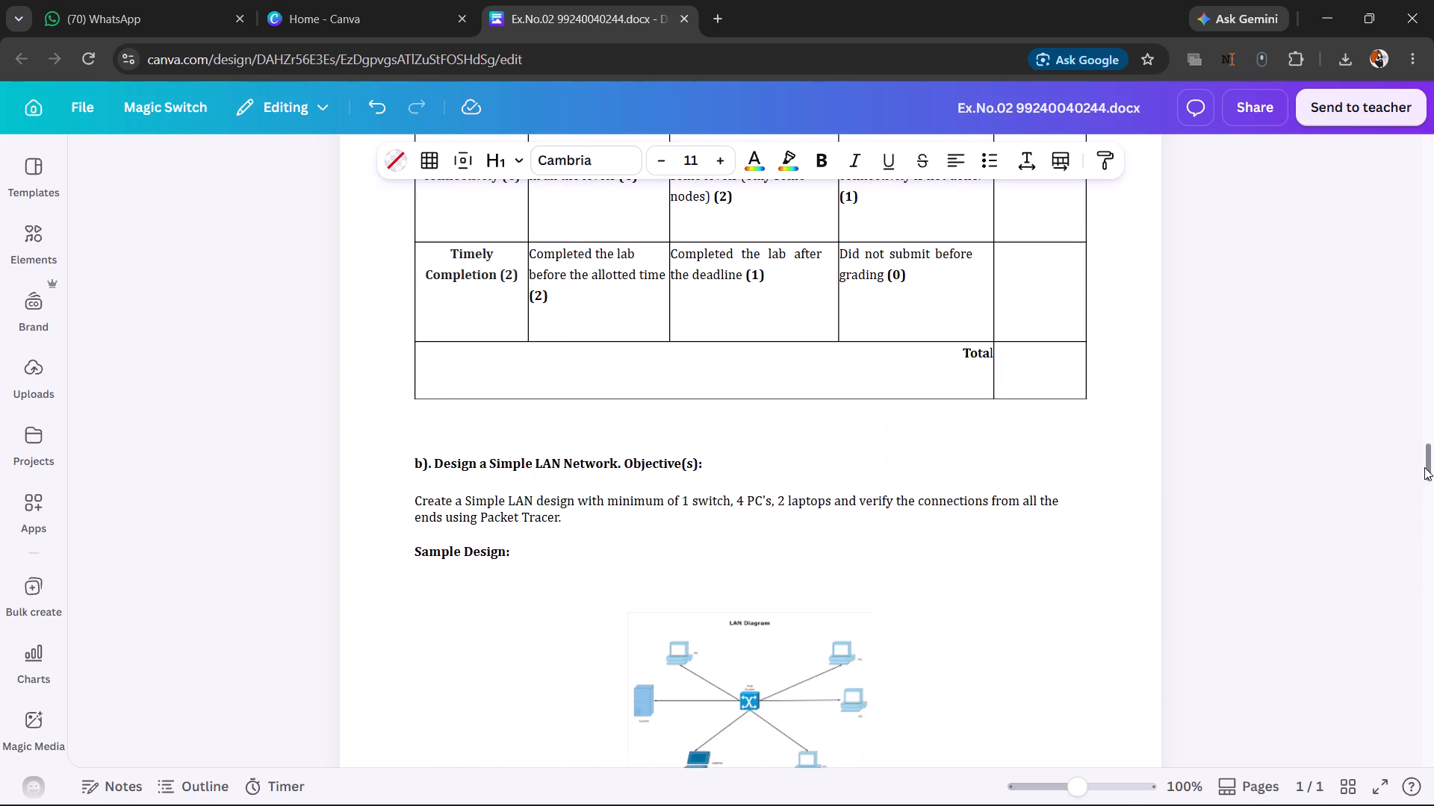
pyautogui.moveTo(1424, 467); pyautogui.dragTo(1424, 514)
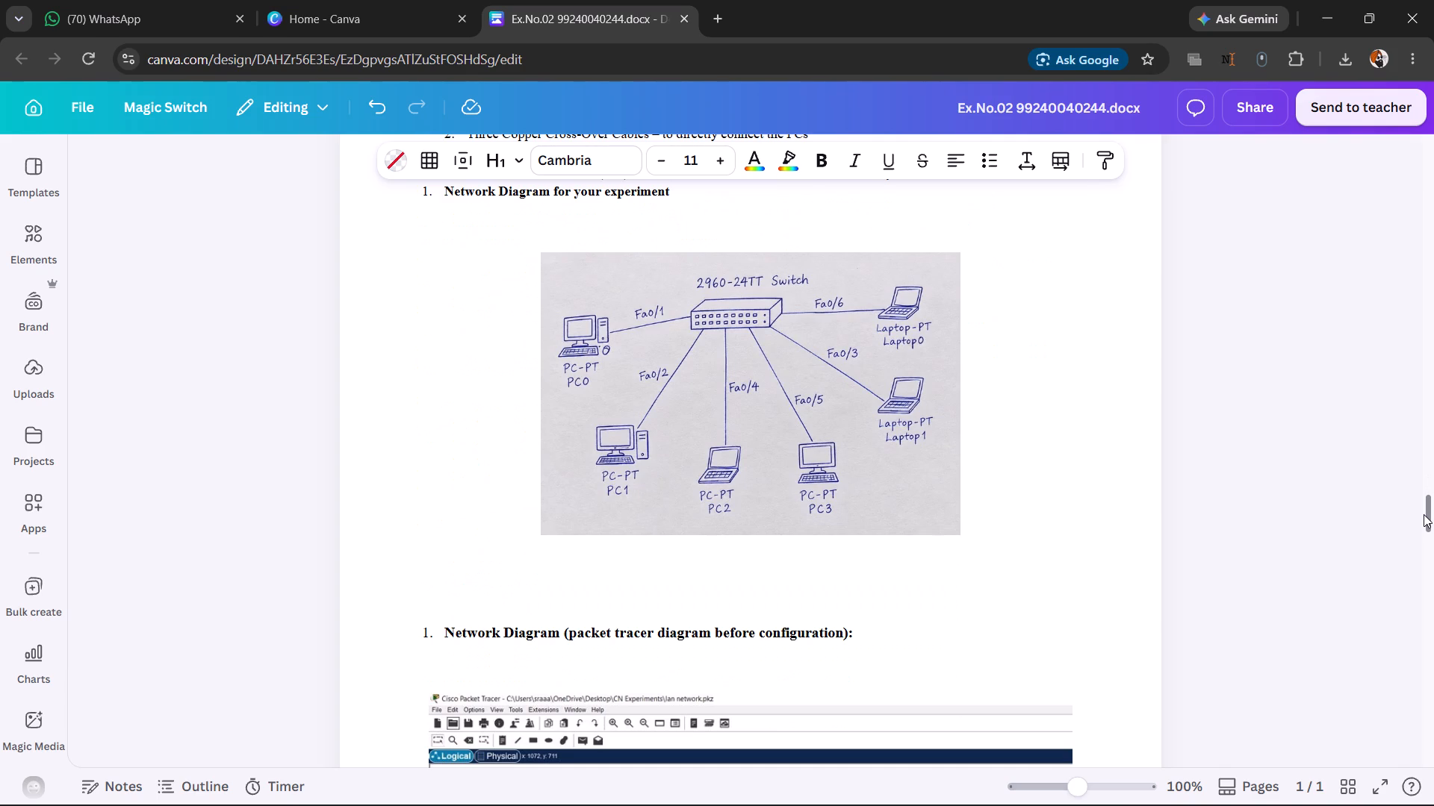
pyautogui.scroll(-2, 1424, 514)
pyautogui.scroll(-5, 995, 459)
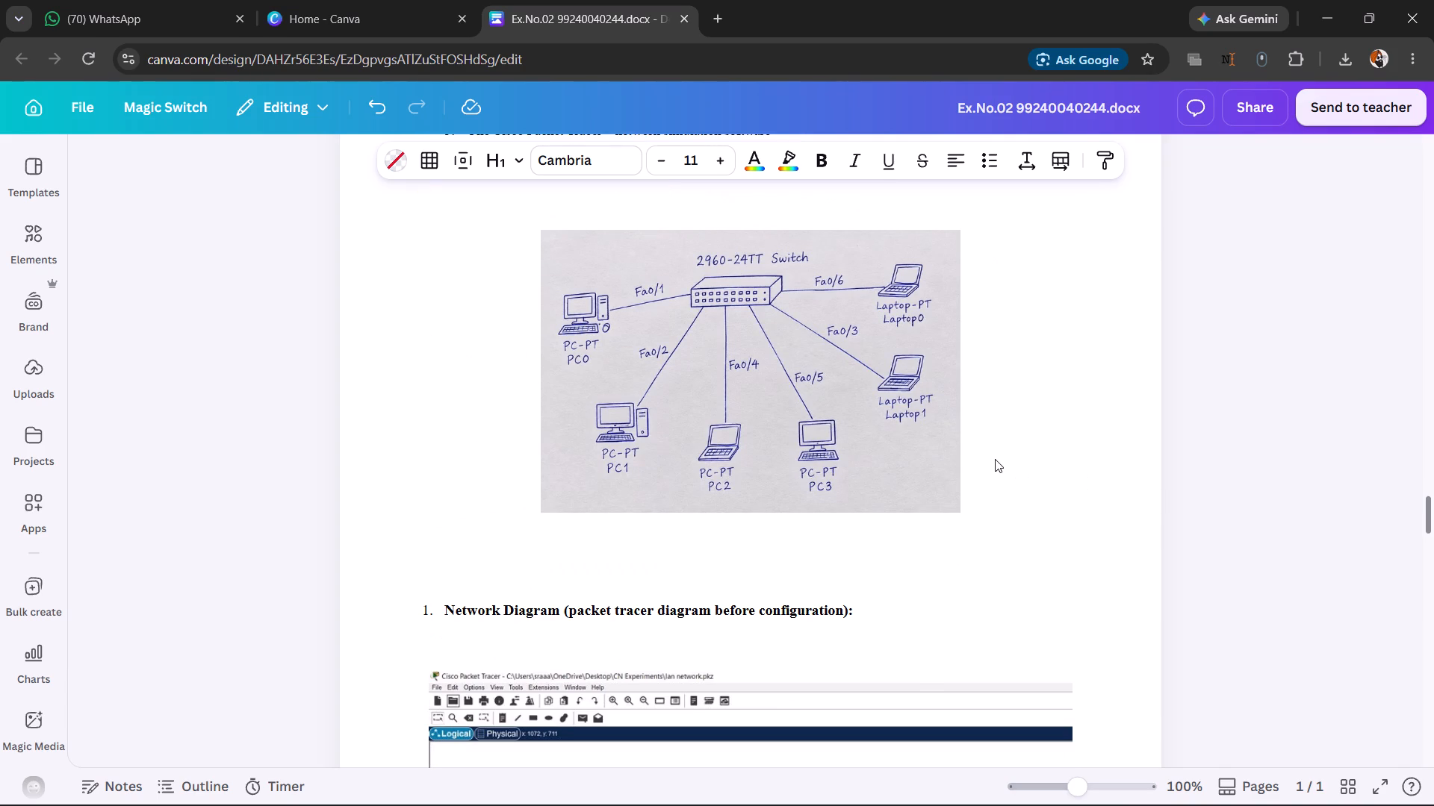
pyautogui.scroll(-7, 935, 580)
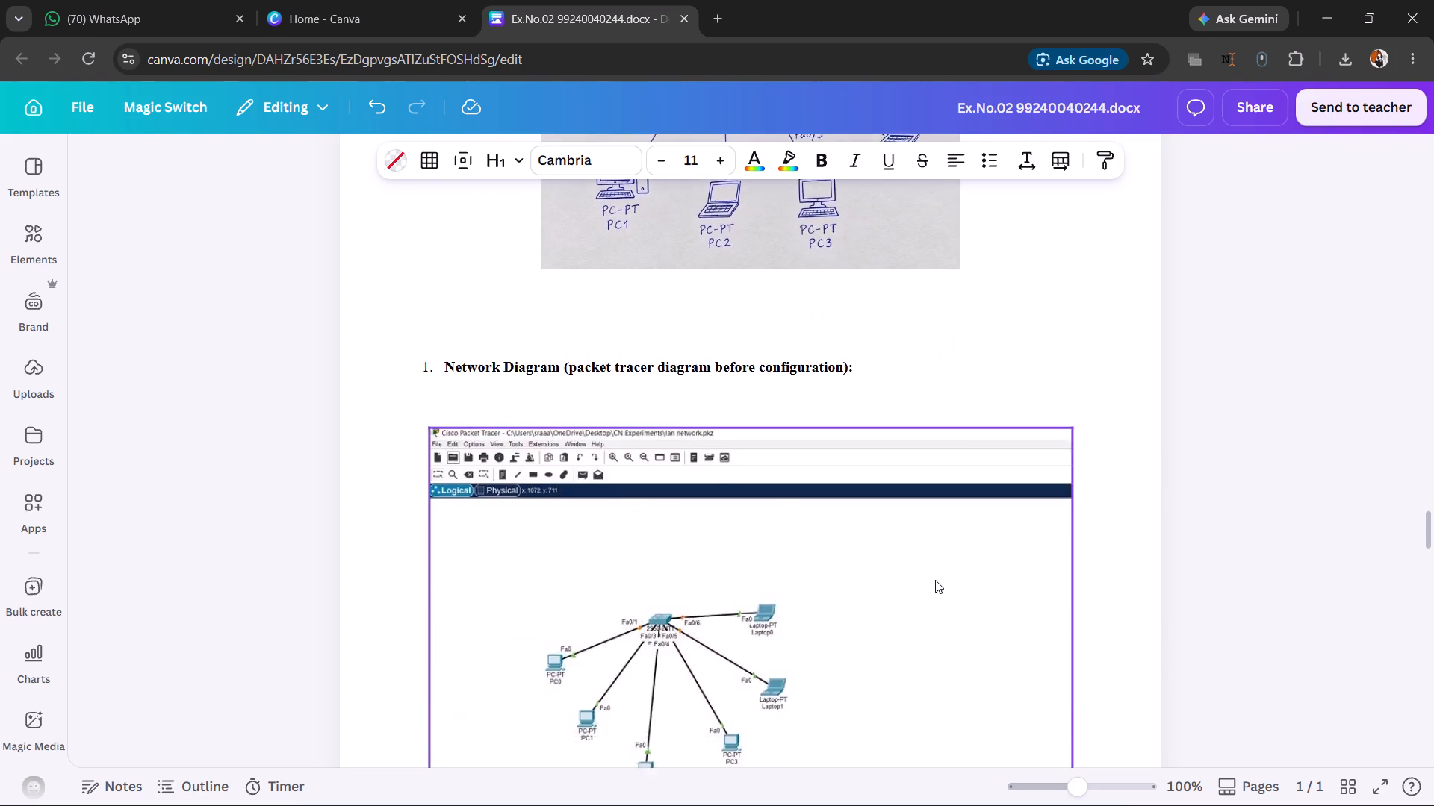
pyautogui.scroll(-2, 935, 580)
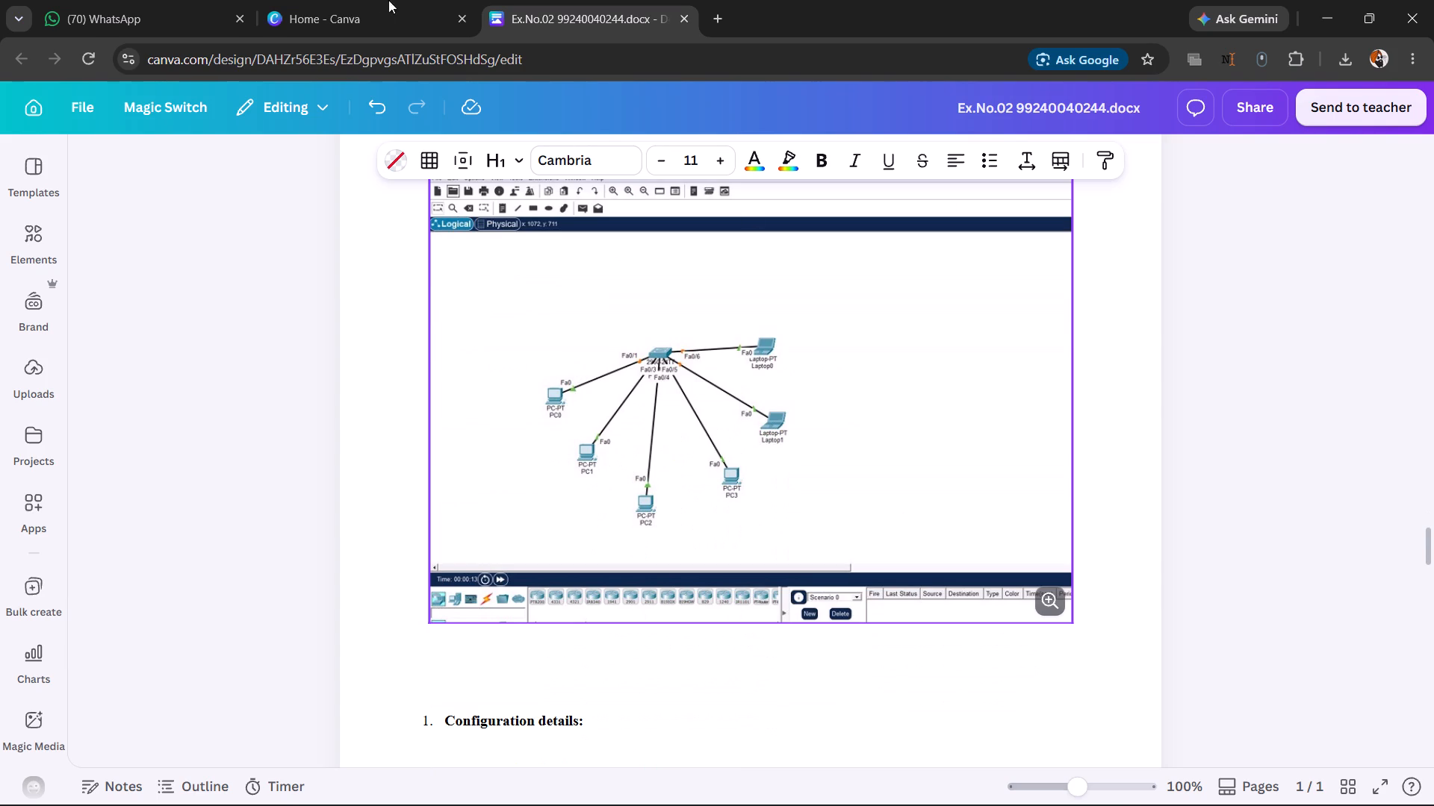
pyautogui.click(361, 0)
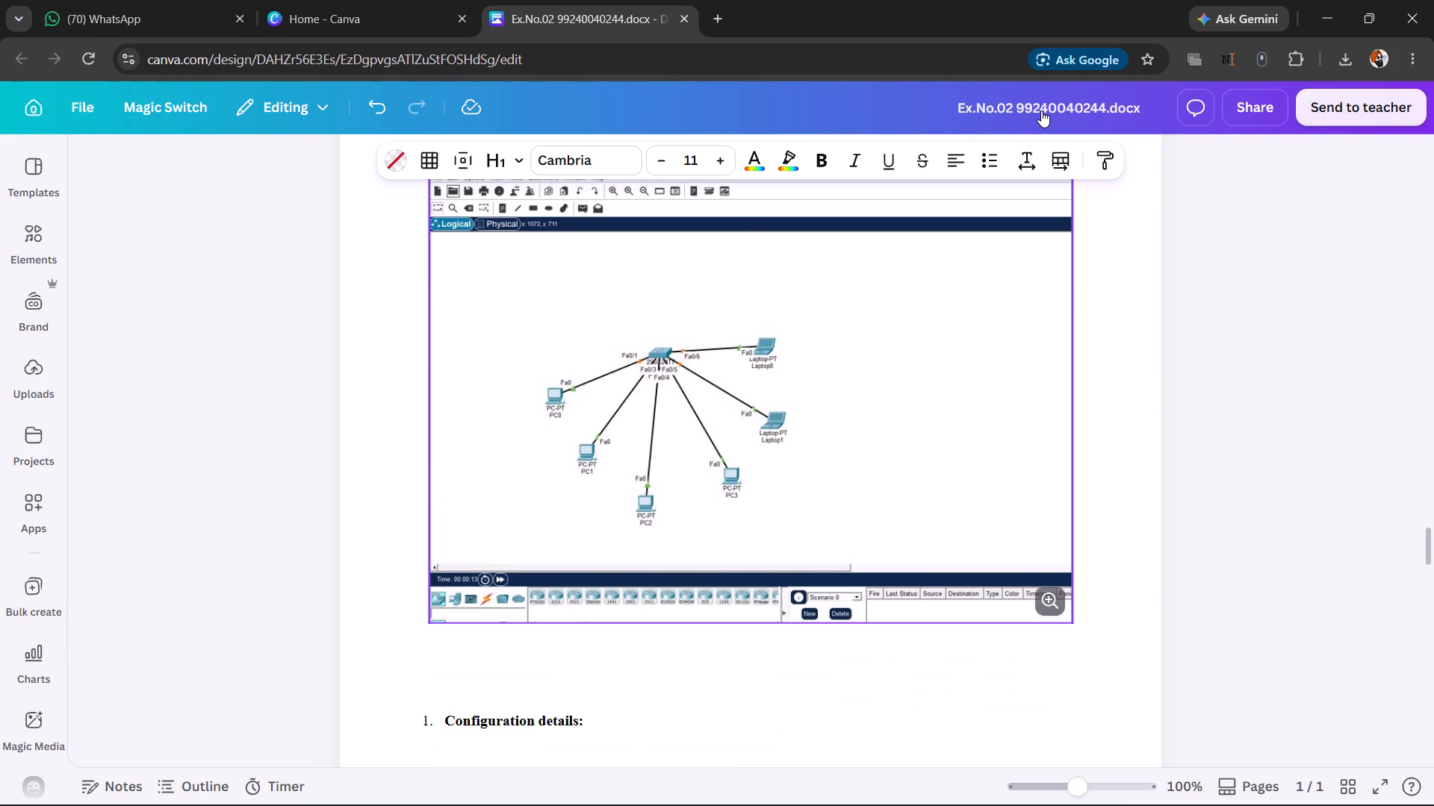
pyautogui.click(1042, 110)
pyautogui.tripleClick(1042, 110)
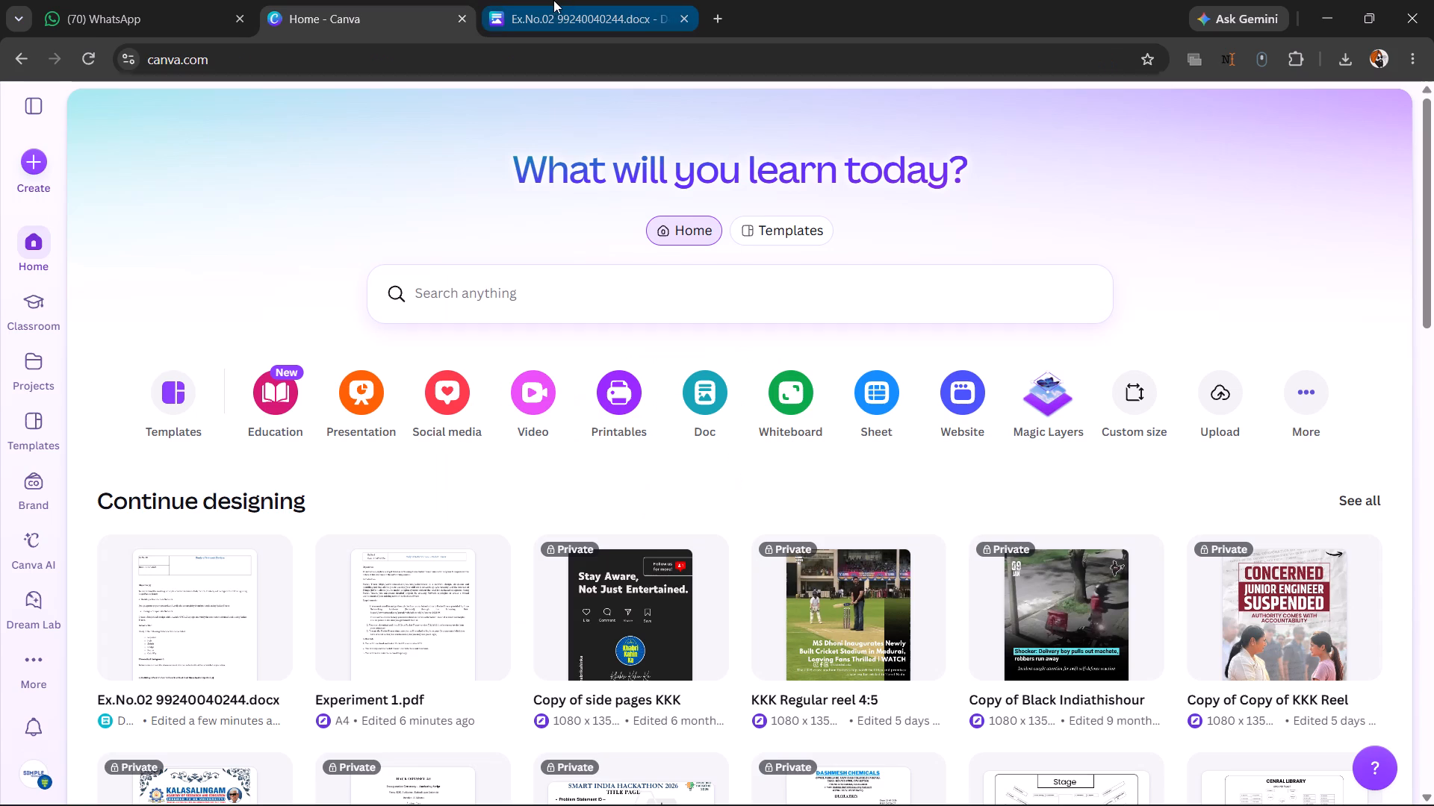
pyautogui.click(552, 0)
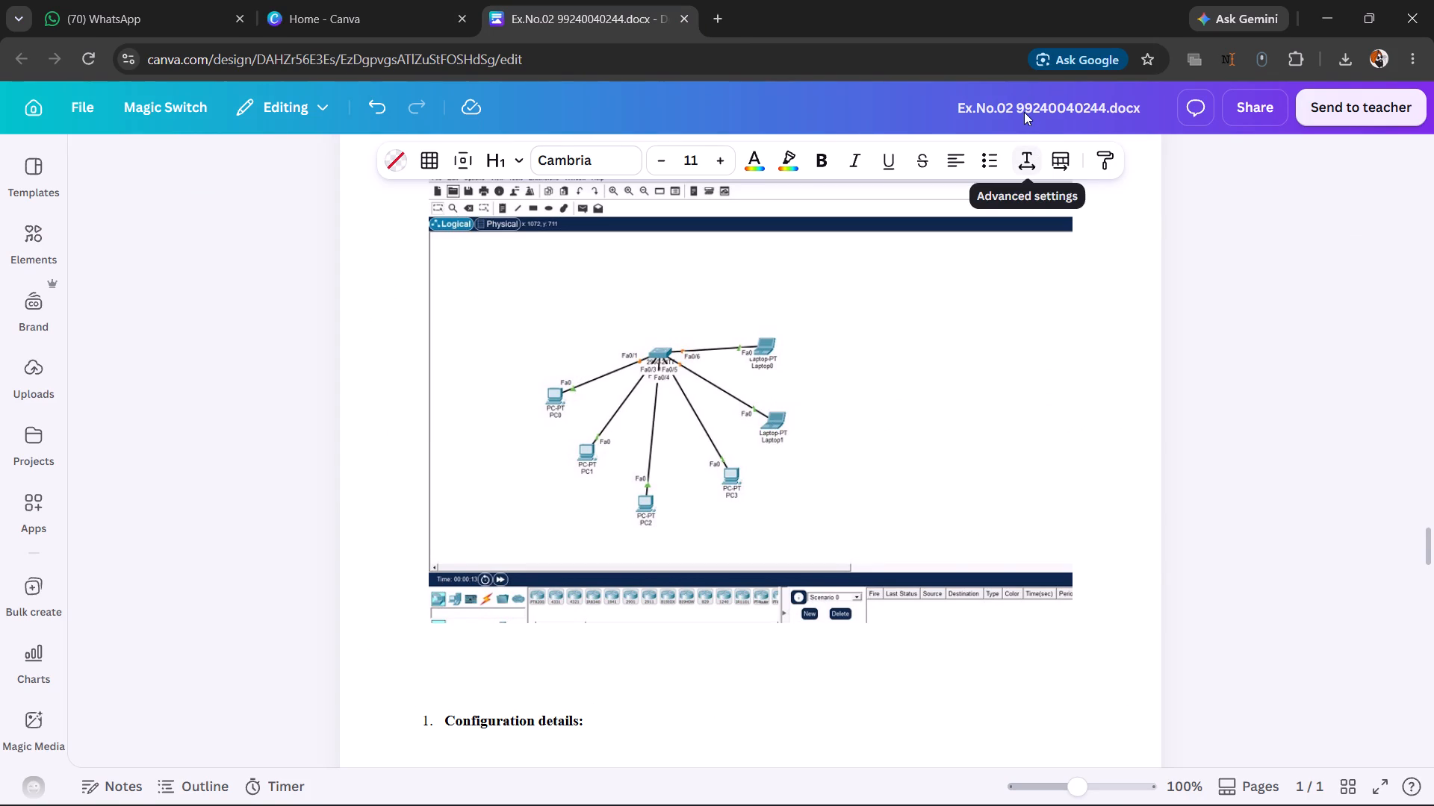
# Rename the Ex.No.02 document as exp 2.
pyautogui.click(1024, 112)
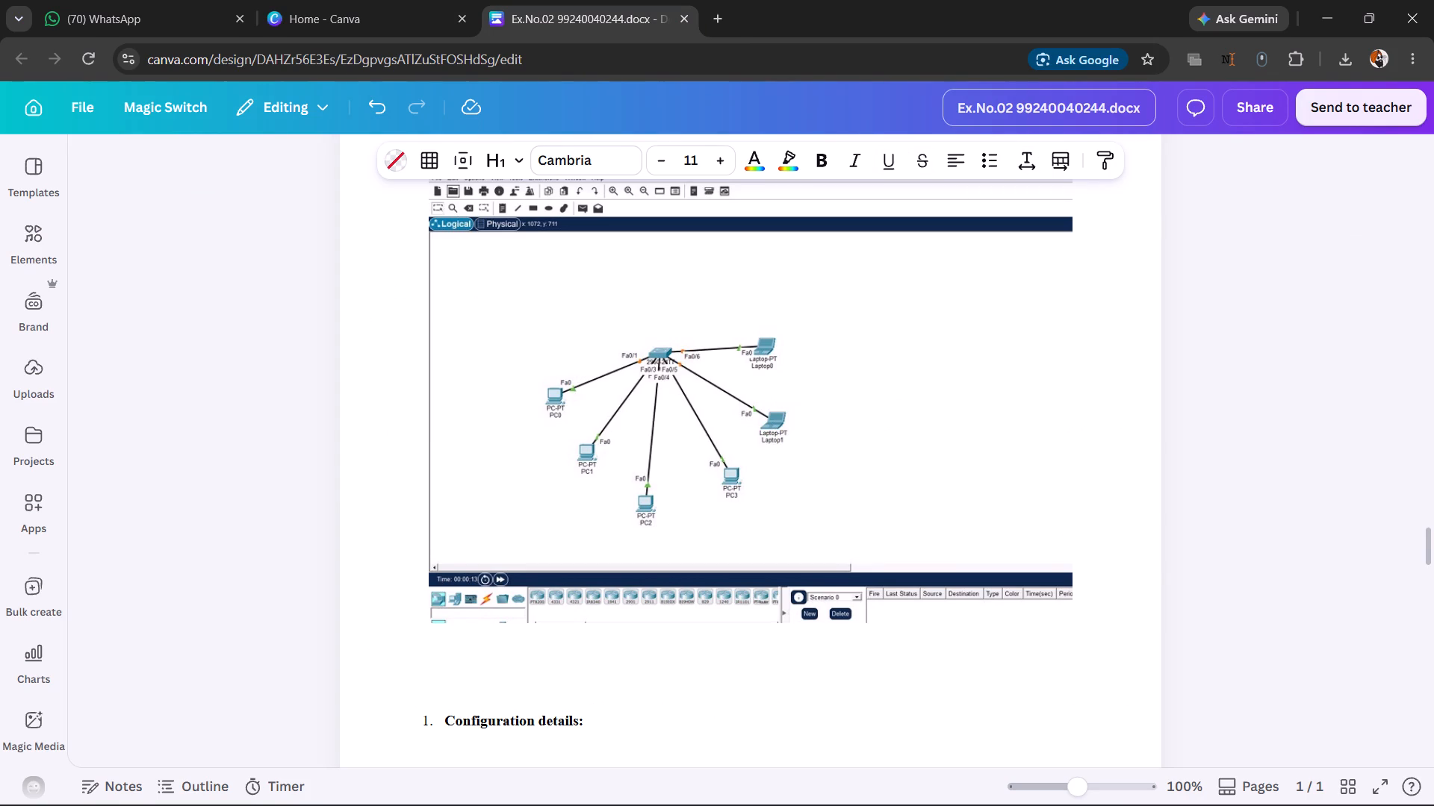
pyautogui.hotkey('ctrl', 'a')
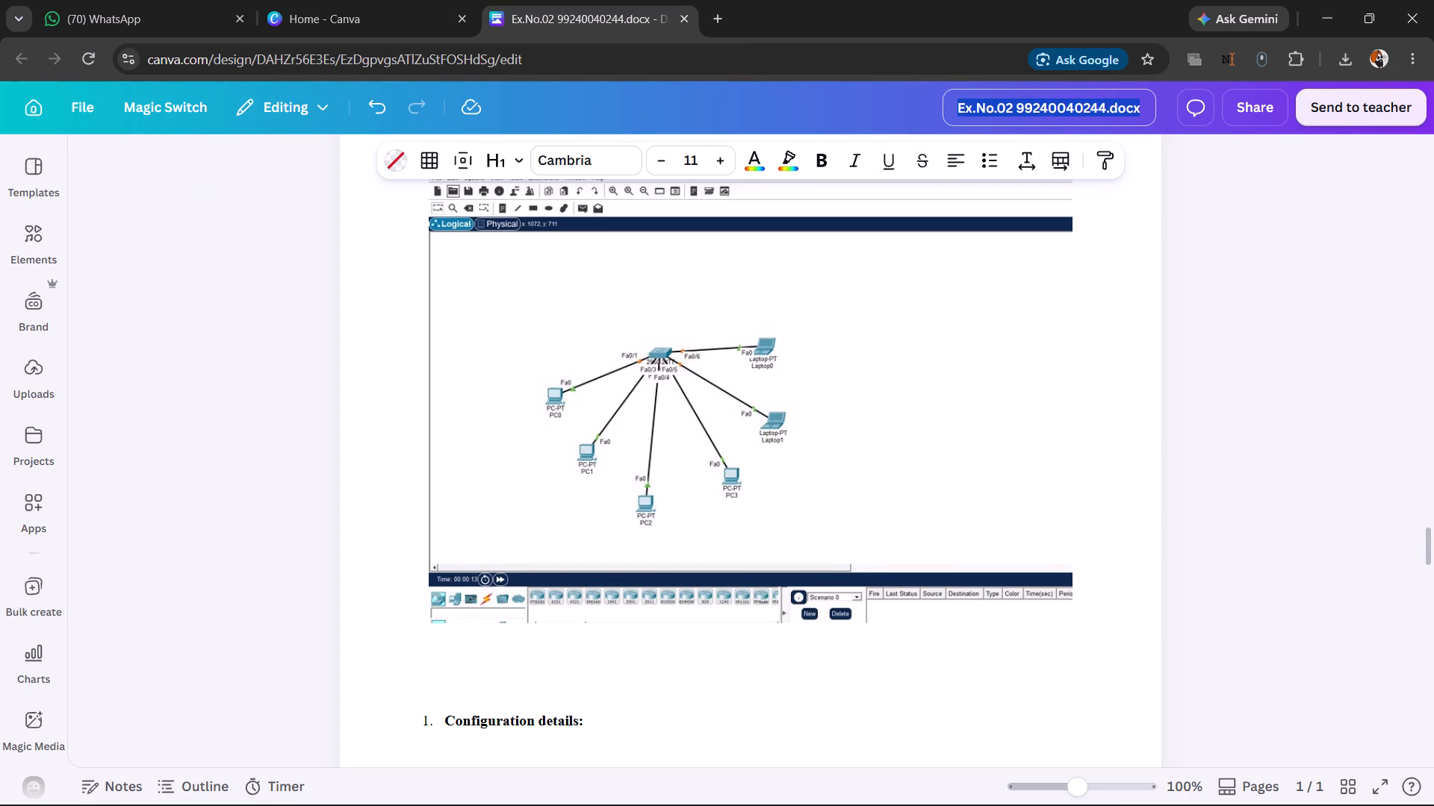
pyautogui.press('BackSpace')
pyautogui.write('expl')
pyautogui.press('BackSpace')
pyautogui.press('BackSpace')
pyautogui.press('BackSpace')
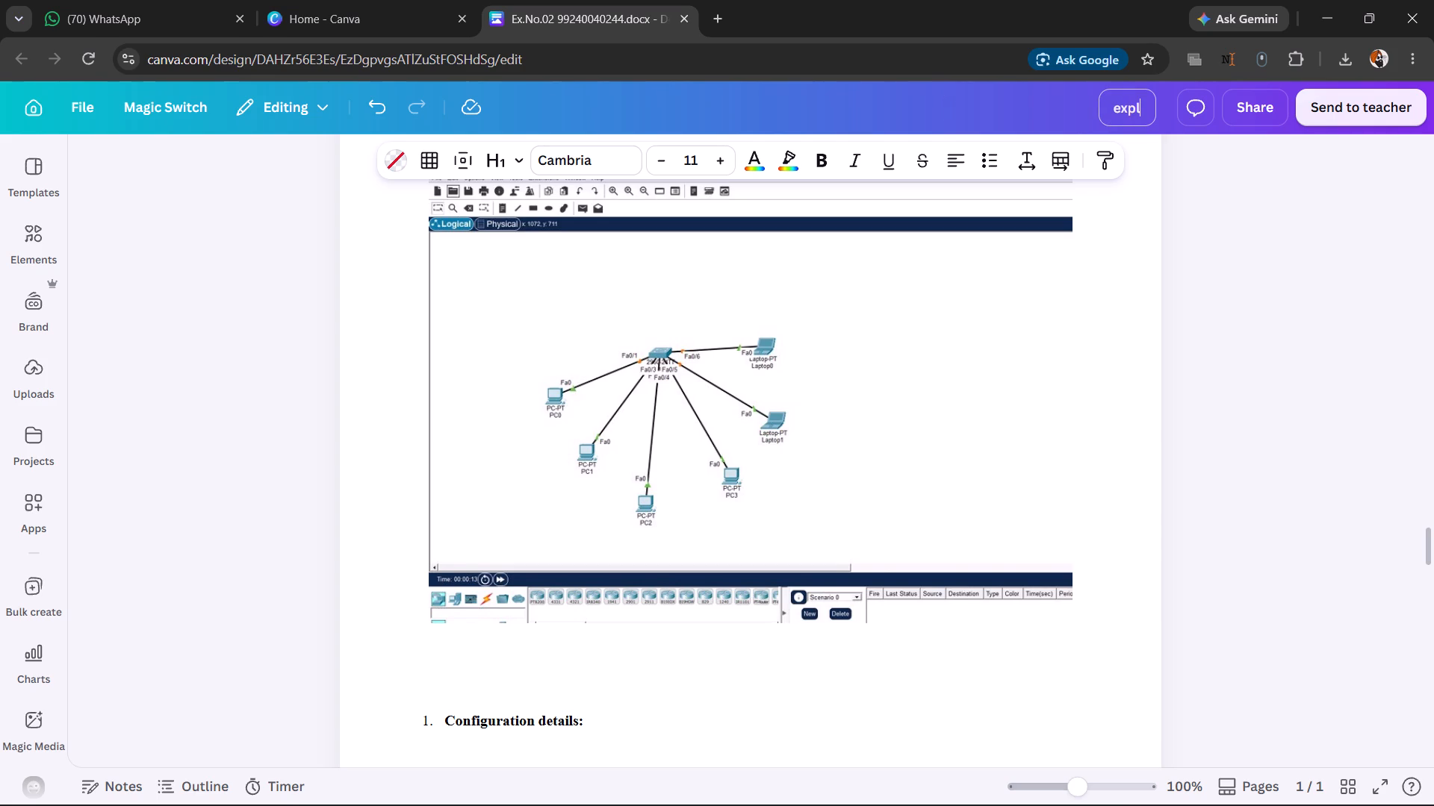
pyautogui.press('BackSpace')
pyautogui.press('BackSpace')
pyautogui.press('BackSpace')
pyautogui.press('BackSpace')
pyautogui.press('BackSpace')
pyautogui.press('BackSpace')
pyautogui.press('BackSpace')
pyautogui.press('BackSpace')
pyautogui.press('BackSpace')
pyautogui.press('BackSpace')
pyautogui.press('BackSpace')
pyautogui.press('BackSpace')
pyautogui.press('BackSpace')
pyautogui.press('BackSpace')
pyautogui.press('BackSpace')
pyautogui.press('BackSpace')
pyautogui.press('BackSpace')
pyautogui.press('BackSpace')
pyautogui.press('BackSpace')
pyautogui.press('BackSpace')
pyautogui.press('BackSpace')
pyautogui.press('BackSpace')
pyautogui.write('er')
pyautogui.press('BackSpace')
pyautogui.write('xoer')
pyautogui.press('BackSpace')
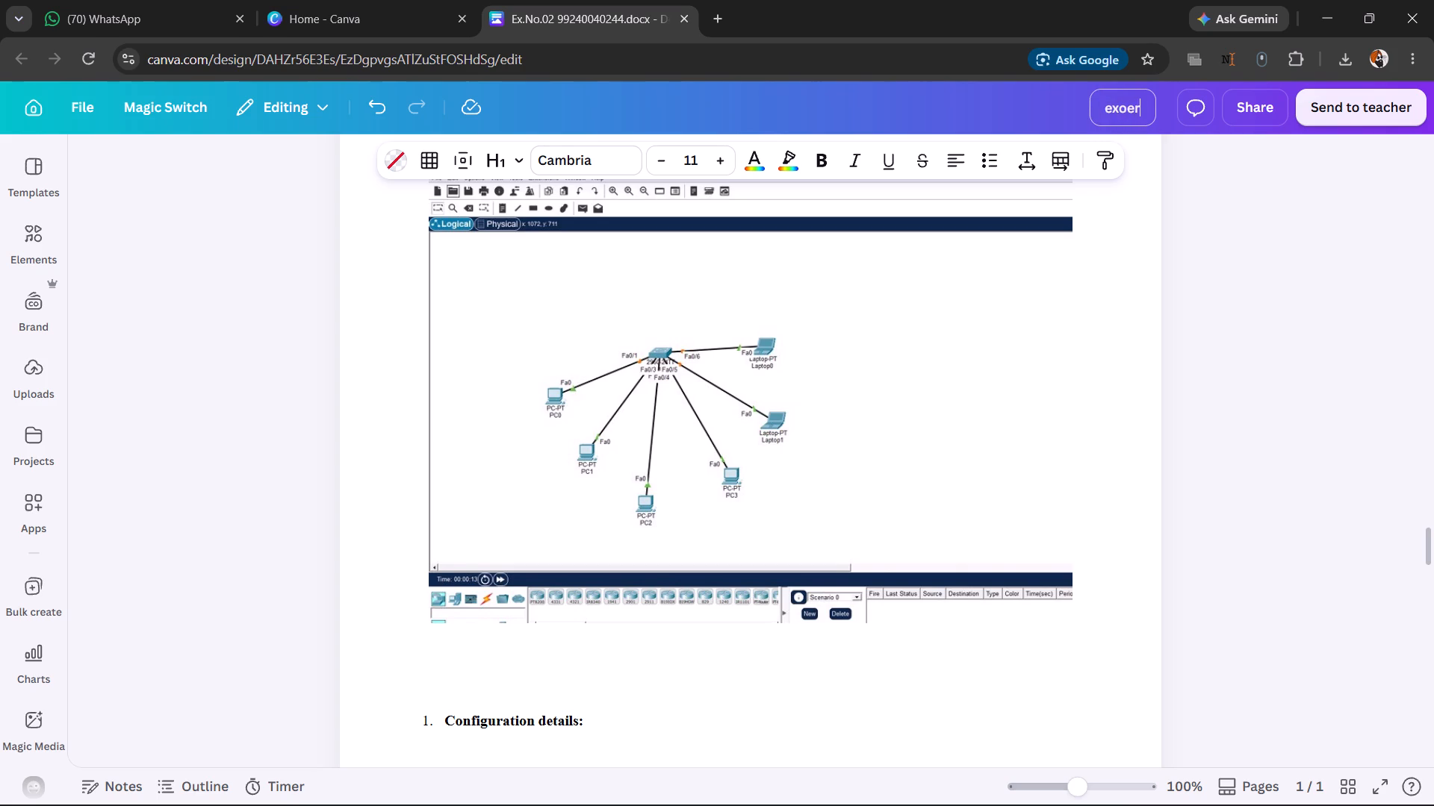
pyautogui.press('BackSpace')
pyautogui.press('BackSpace')
pyautogui.write('per')
pyautogui.write('iment')
pyautogui.press('BackSpace')
pyautogui.press('BackSpace')
pyautogui.press('BackSpace')
pyautogui.press('BackSpace')
pyautogui.press('BackSpace')
pyautogui.press('BackSpace')
pyautogui.press('BackSpace')
pyautogui.press('space')
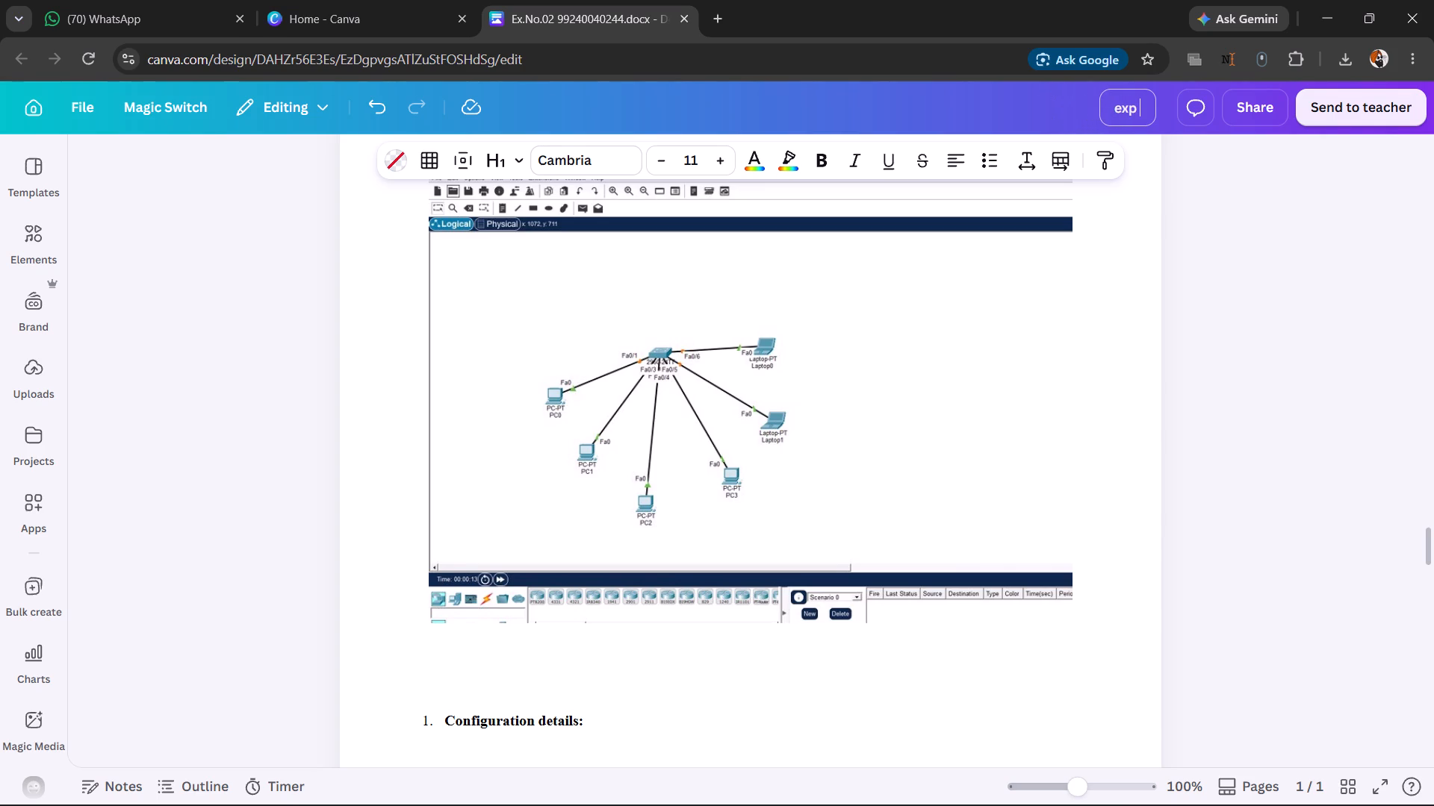
pyautogui.press('2')
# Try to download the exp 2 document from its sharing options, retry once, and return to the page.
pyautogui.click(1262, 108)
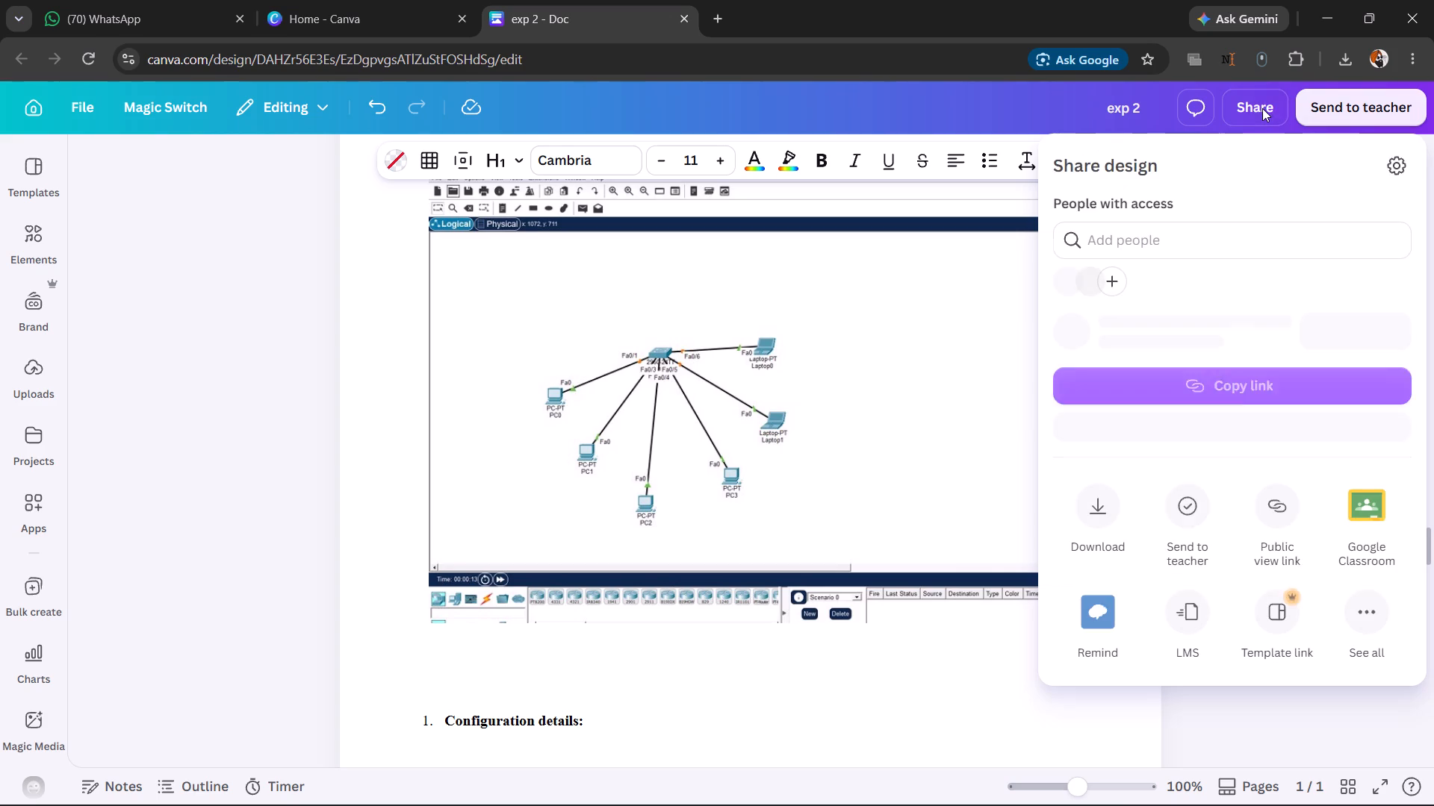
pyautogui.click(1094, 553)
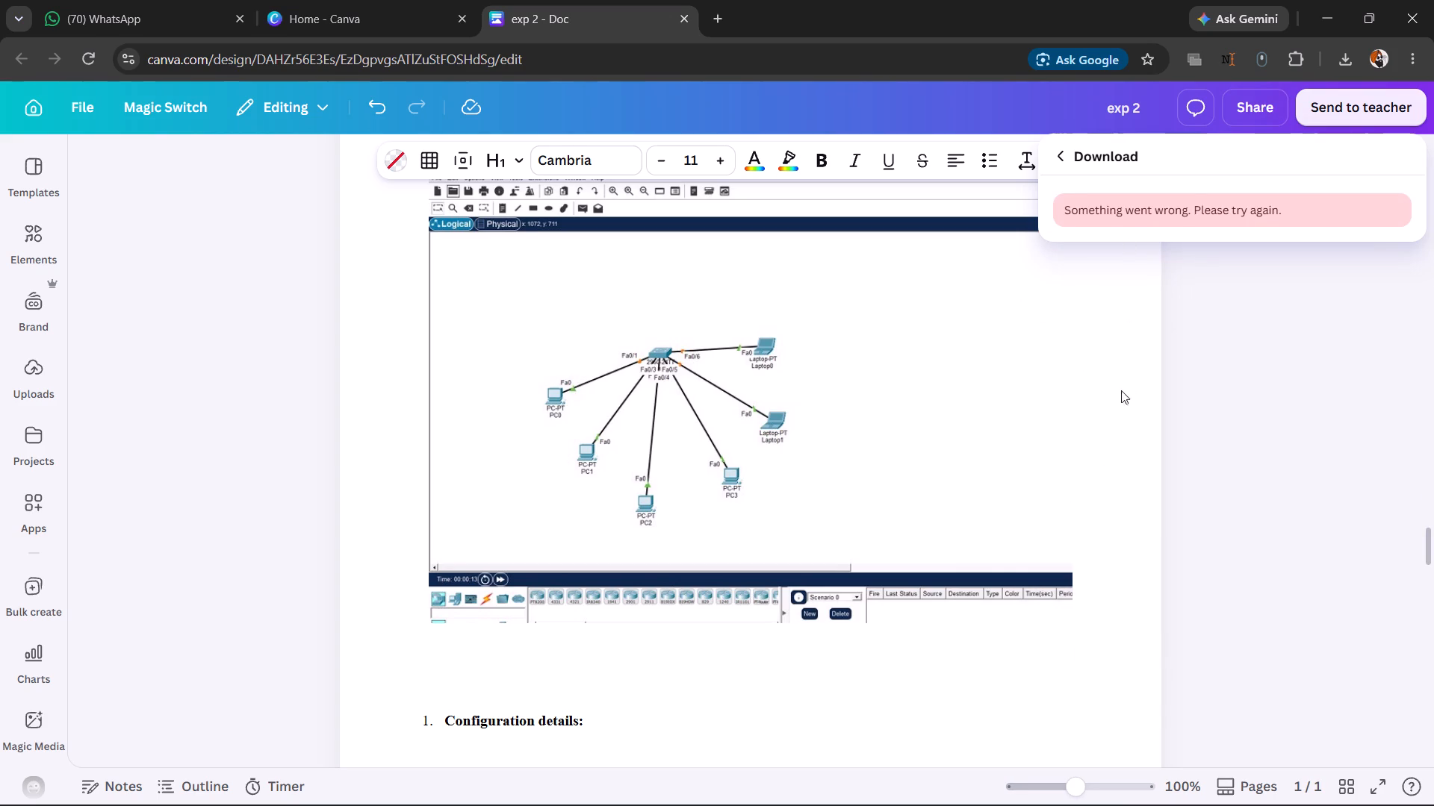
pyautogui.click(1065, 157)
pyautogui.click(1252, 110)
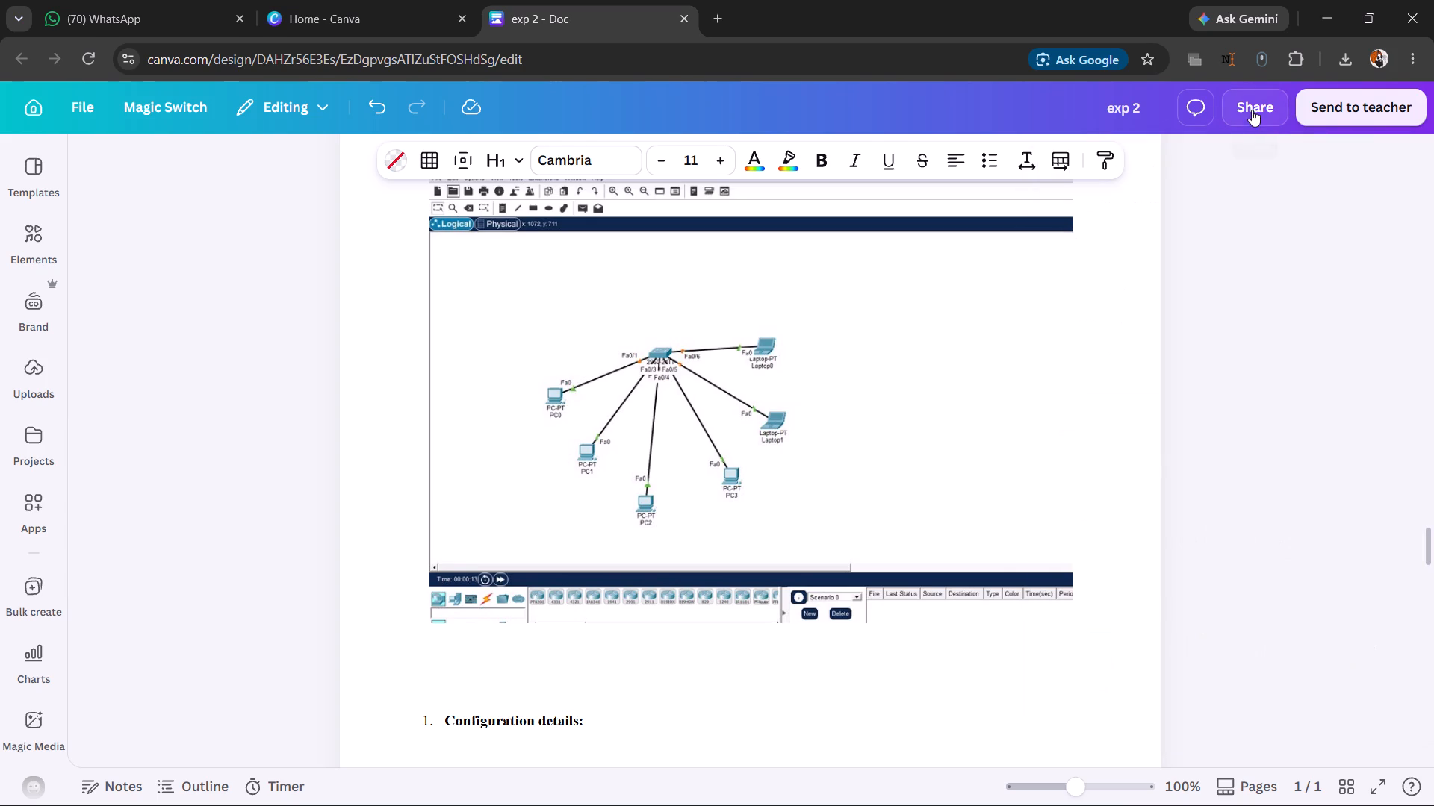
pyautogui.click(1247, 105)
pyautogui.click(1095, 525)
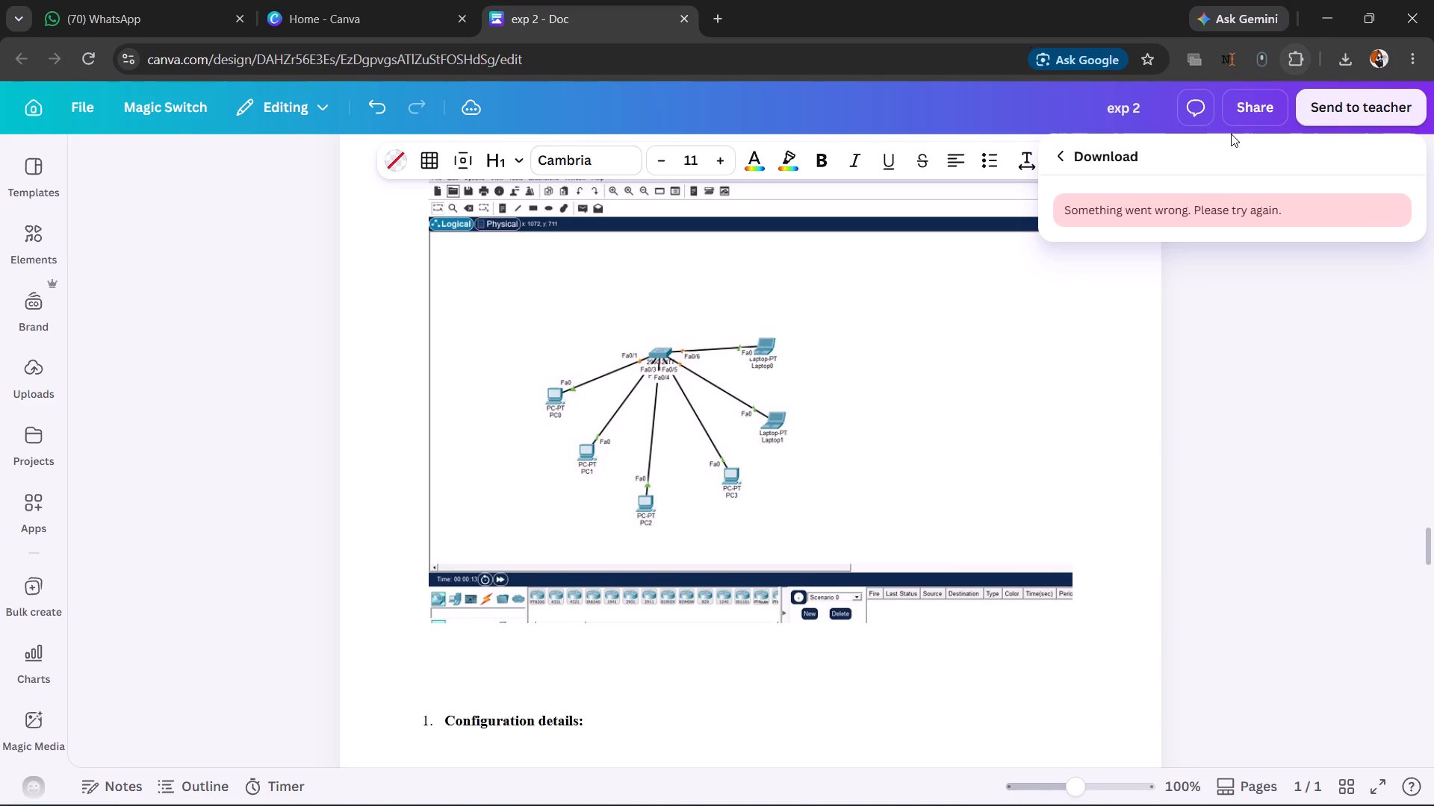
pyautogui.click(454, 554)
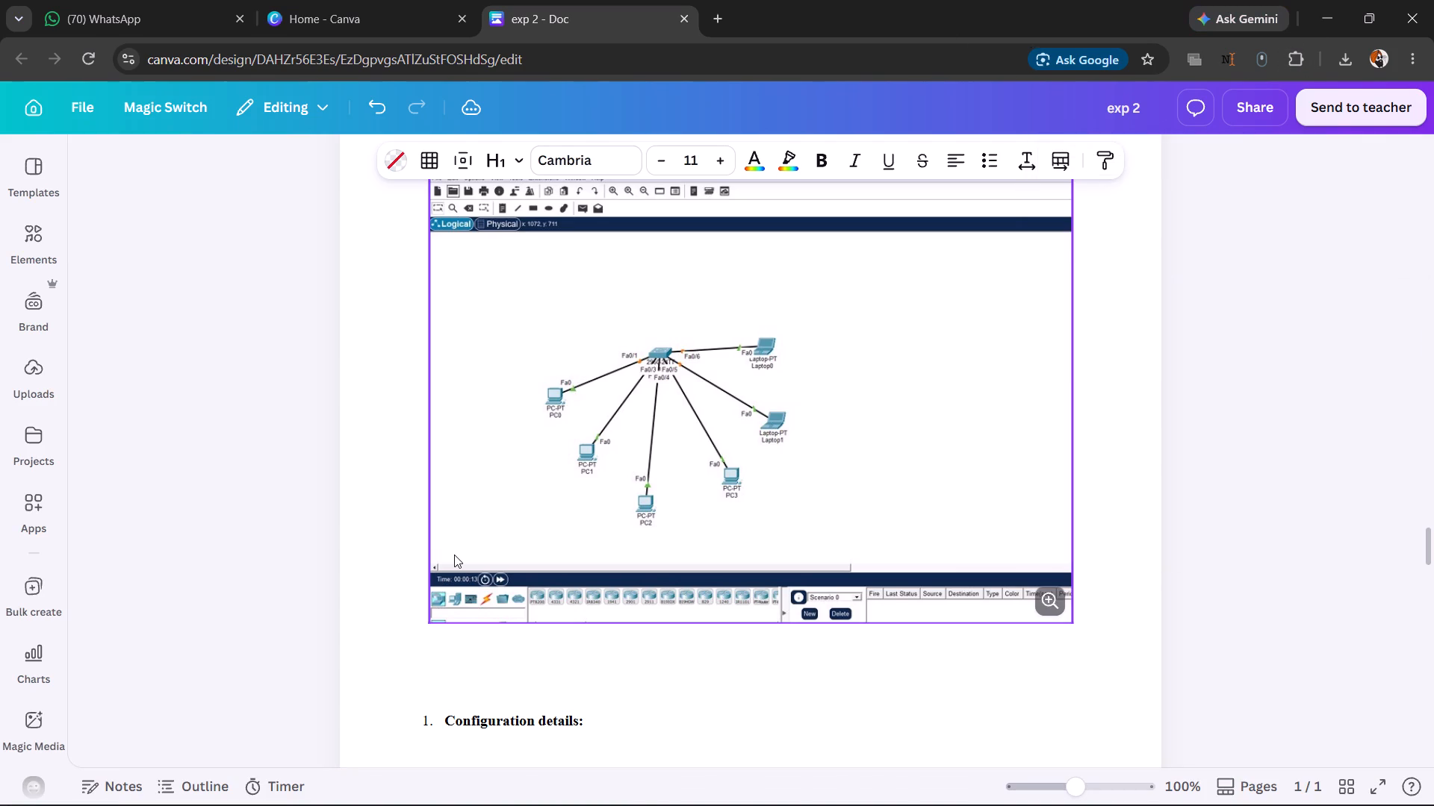